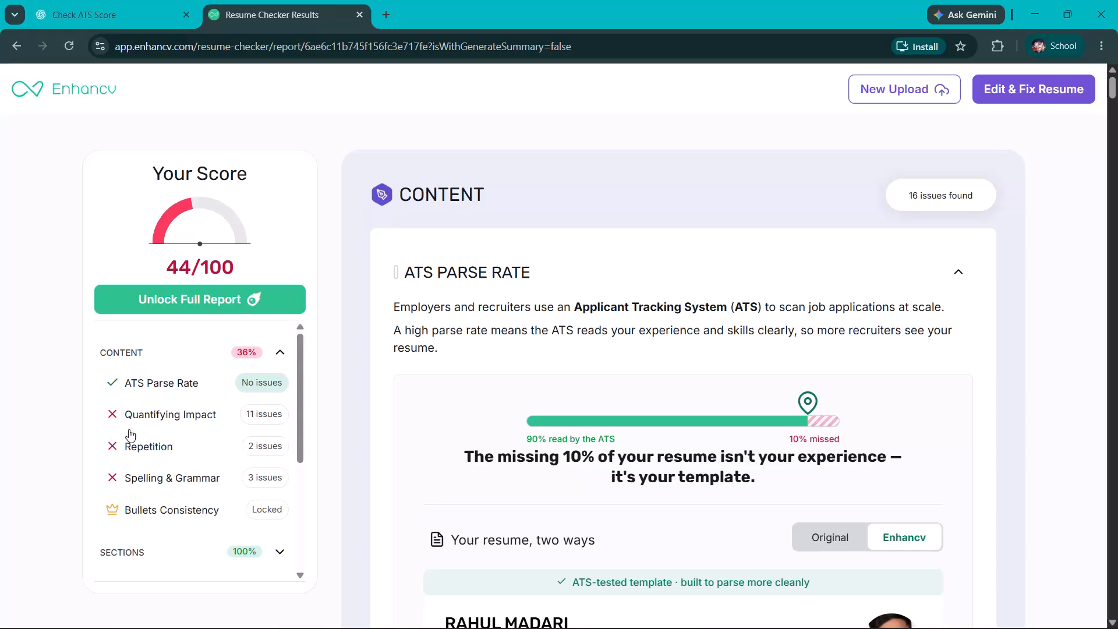
Examine the Quantifying Impact section of the resume report, from the flagged experience bullets through the PRO report benefits and FAQs.
click(250, 413)
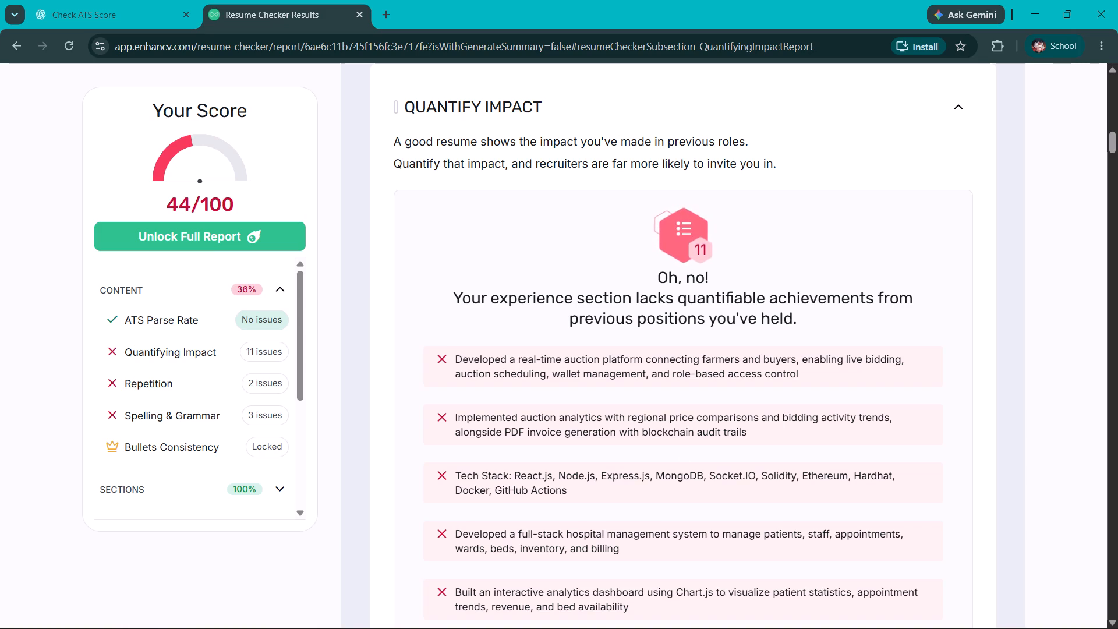
scroll(558, 387, down, 2)
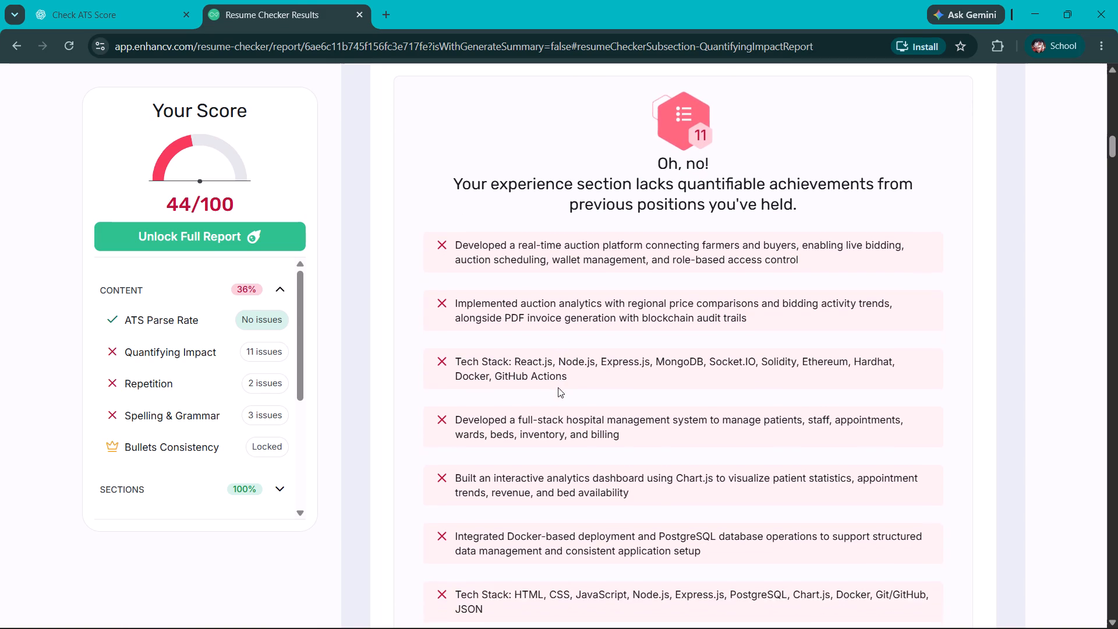
scroll(558, 387, down, 2)
scroll(558, 386, up, 4)
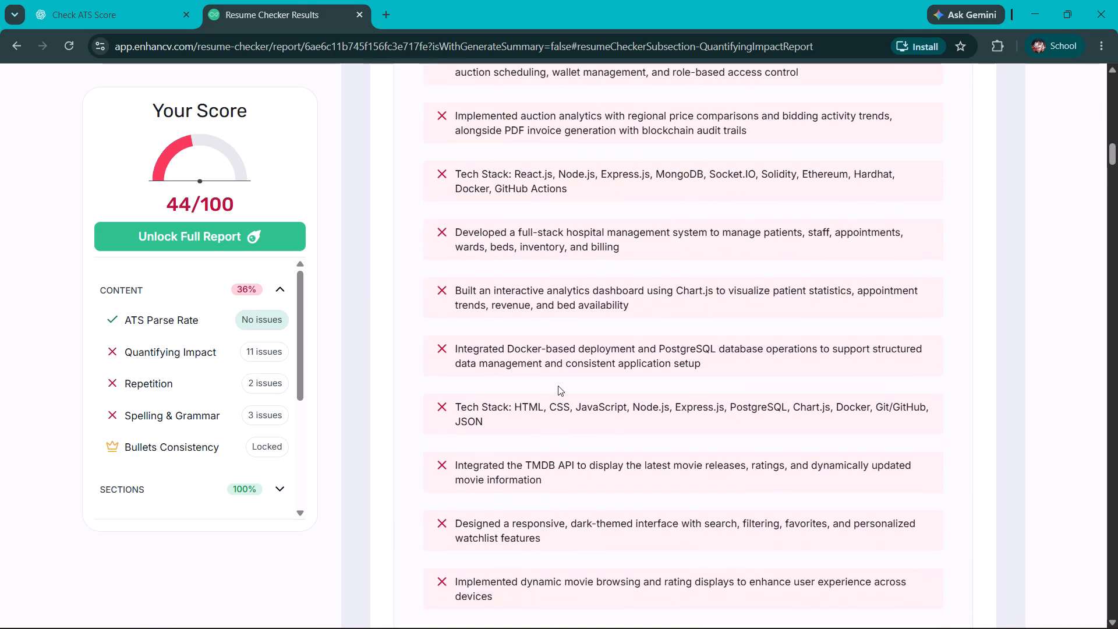
scroll(558, 386, up, 2)
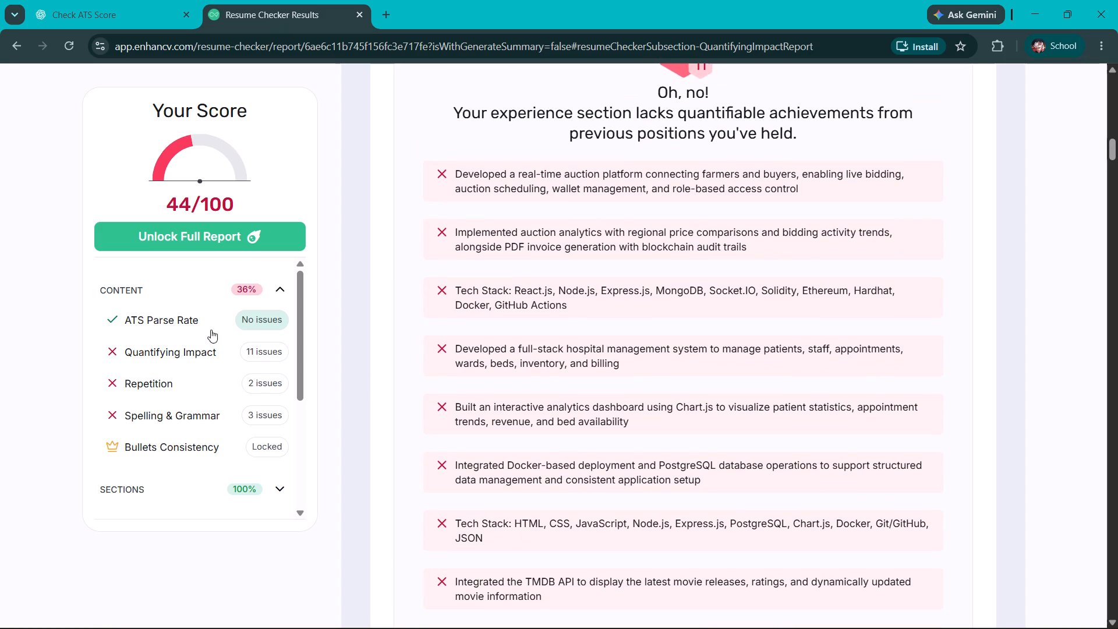
click(263, 347)
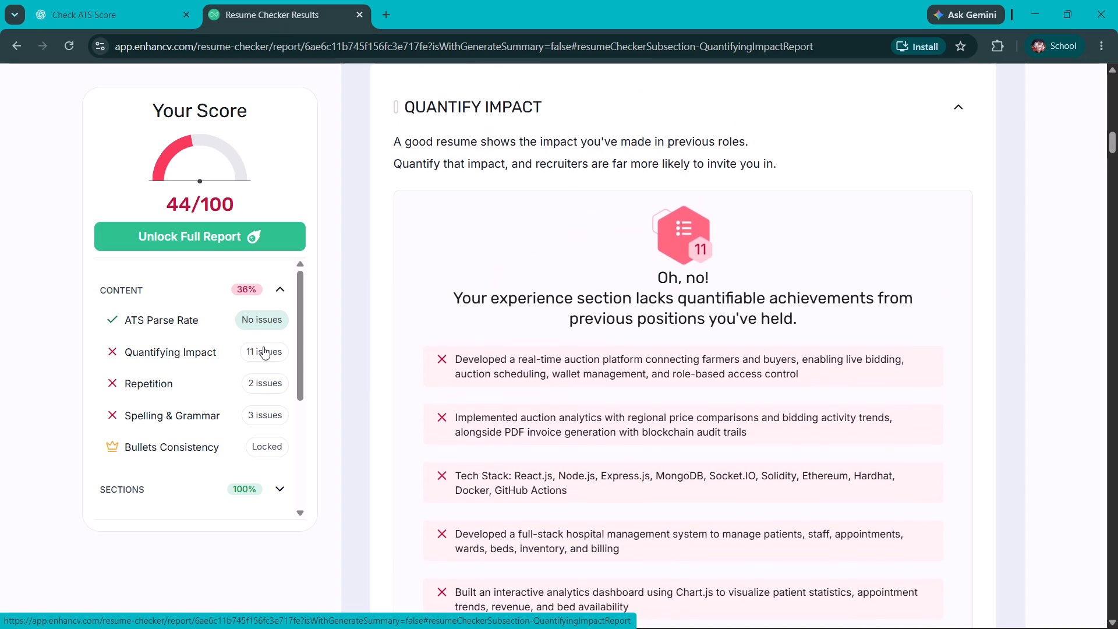
scroll(549, 398, down, 7)
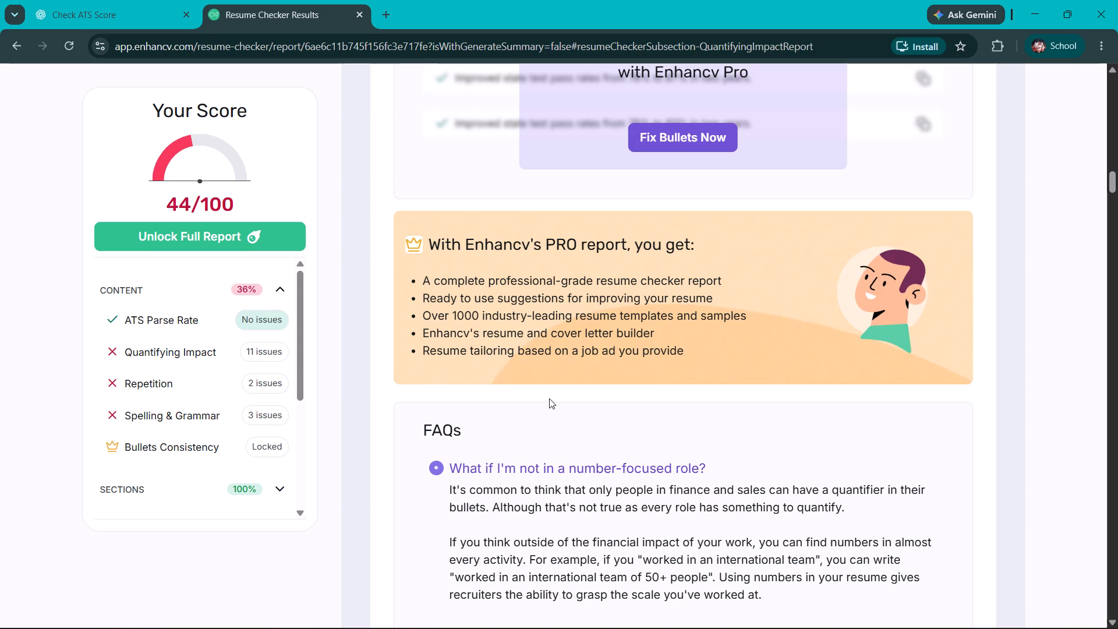
scroll(674, 429, down, 2)
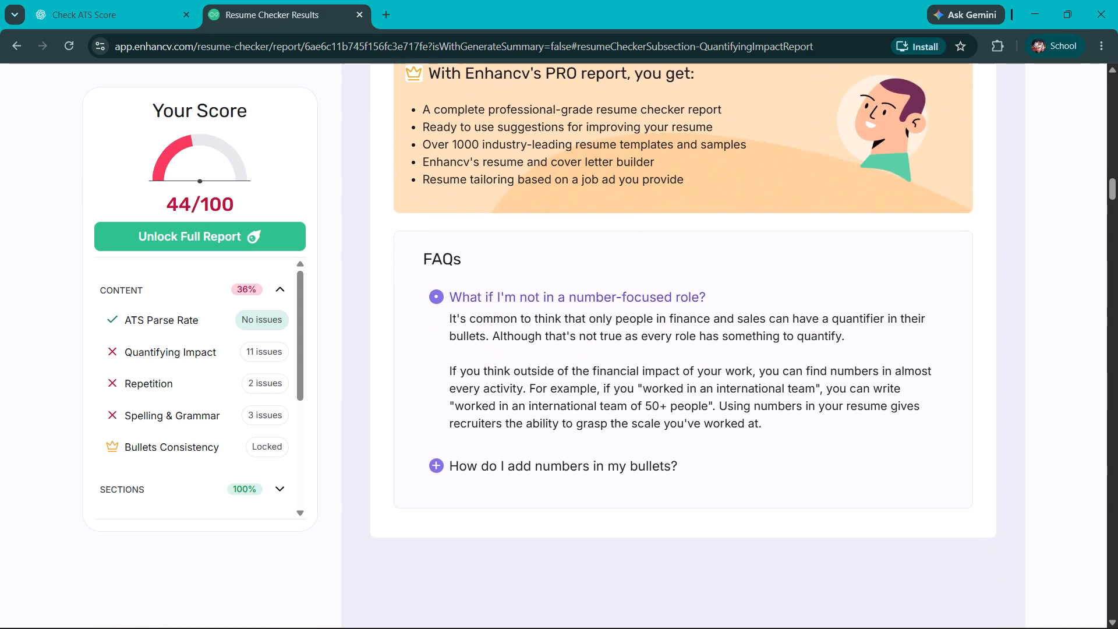
scroll(674, 429, down, 1)
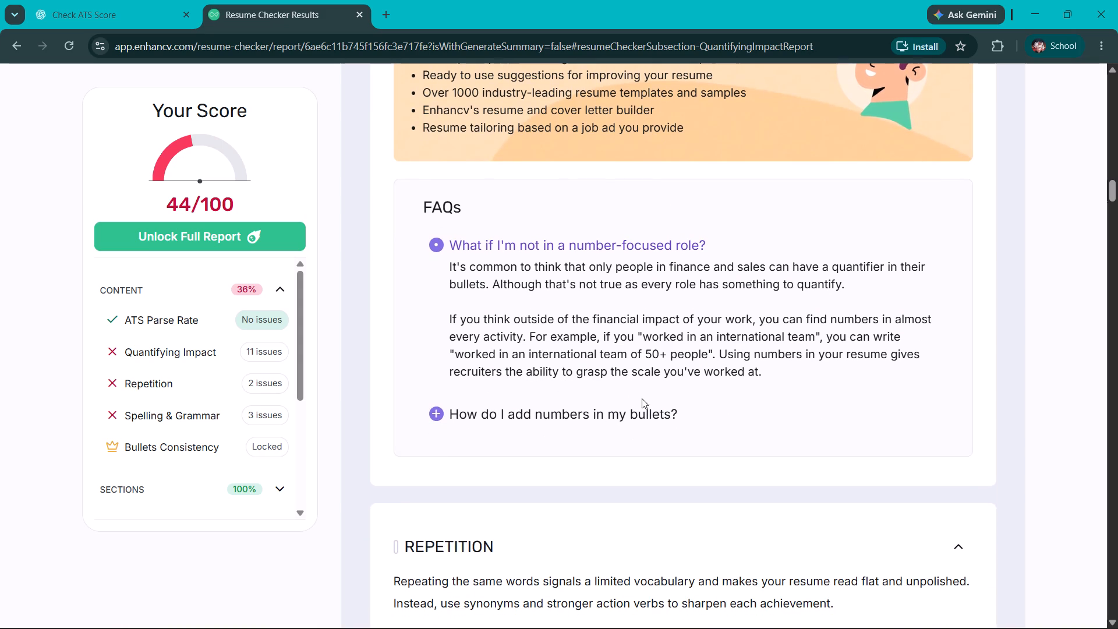
Examine the Repetition section of the report for frequently repeated words and their suggested replacements.
scroll(635, 405, down, 6)
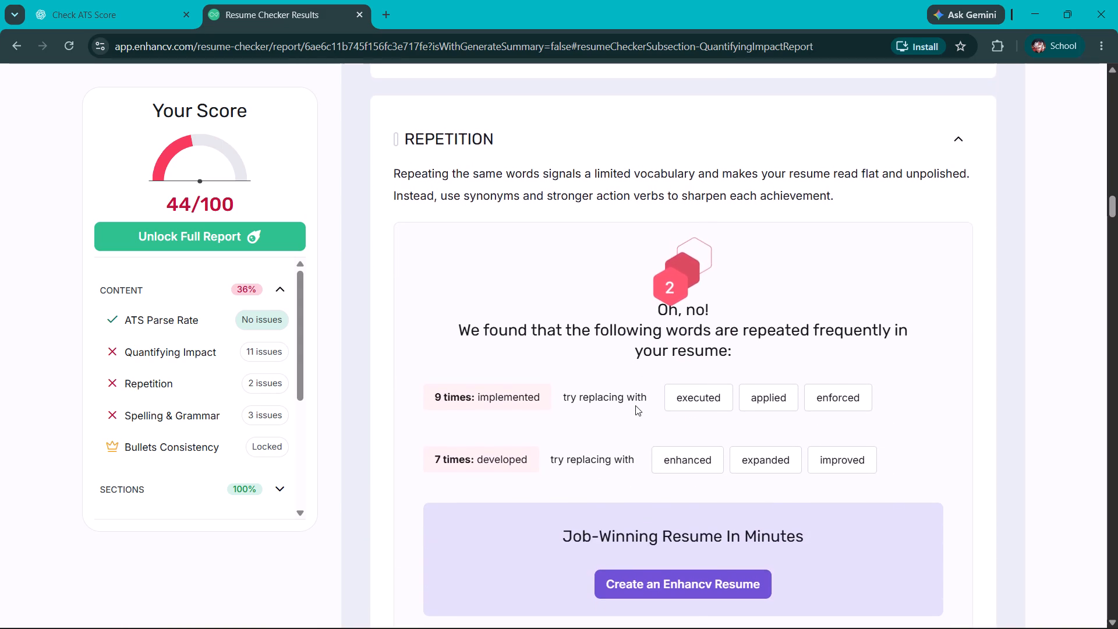
scroll(635, 405, down, 1)
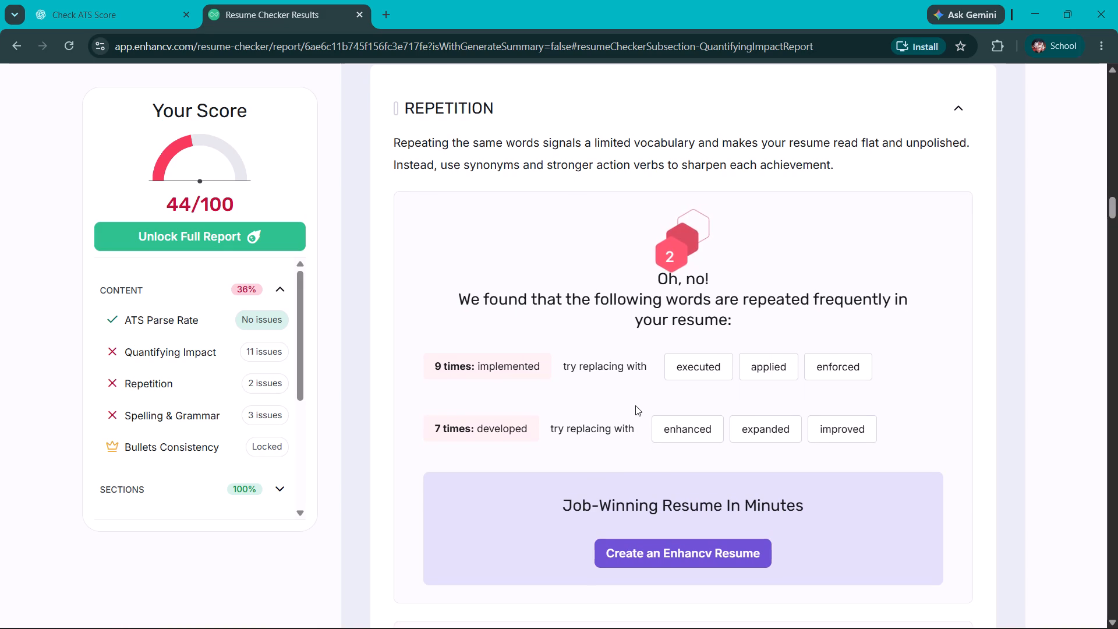
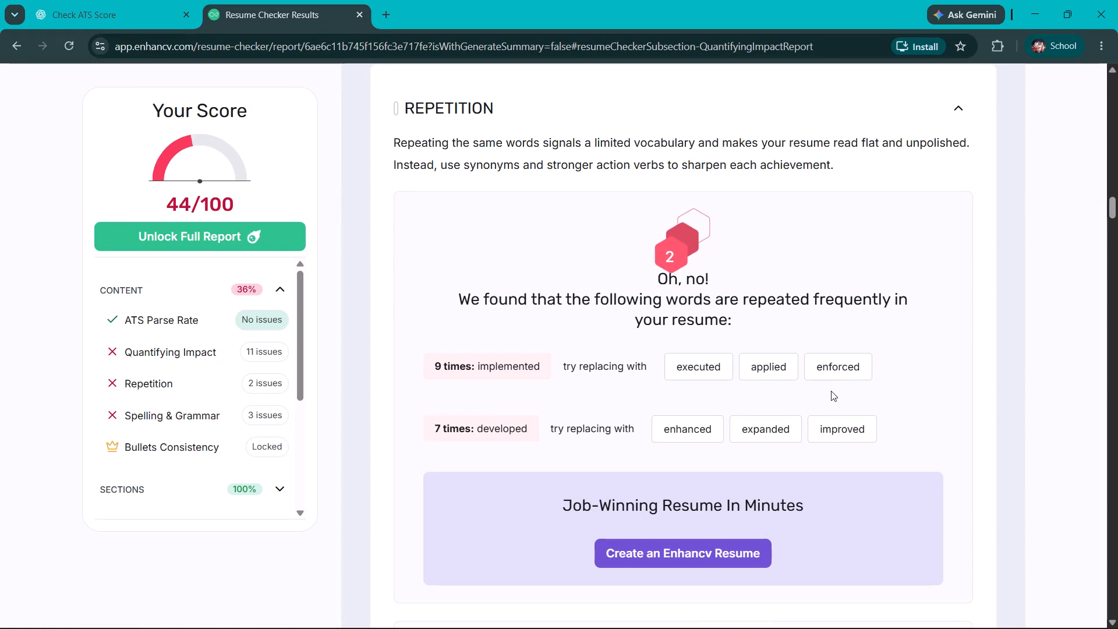
drag(887, 372, 424, 363)
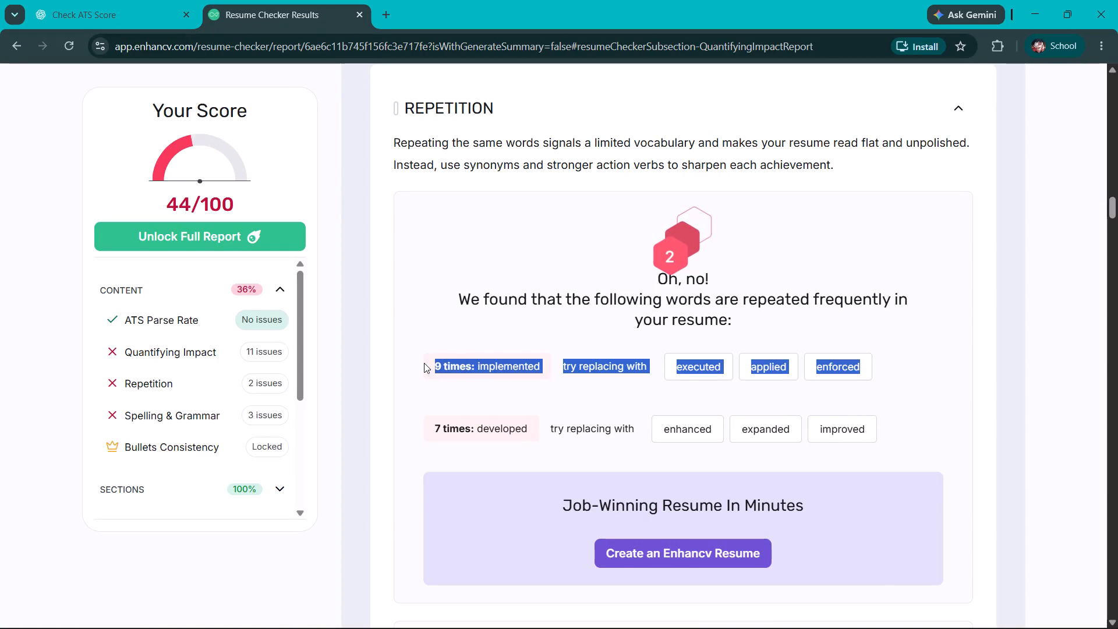
drag(424, 363, 420, 362)
key(ctrl+c)
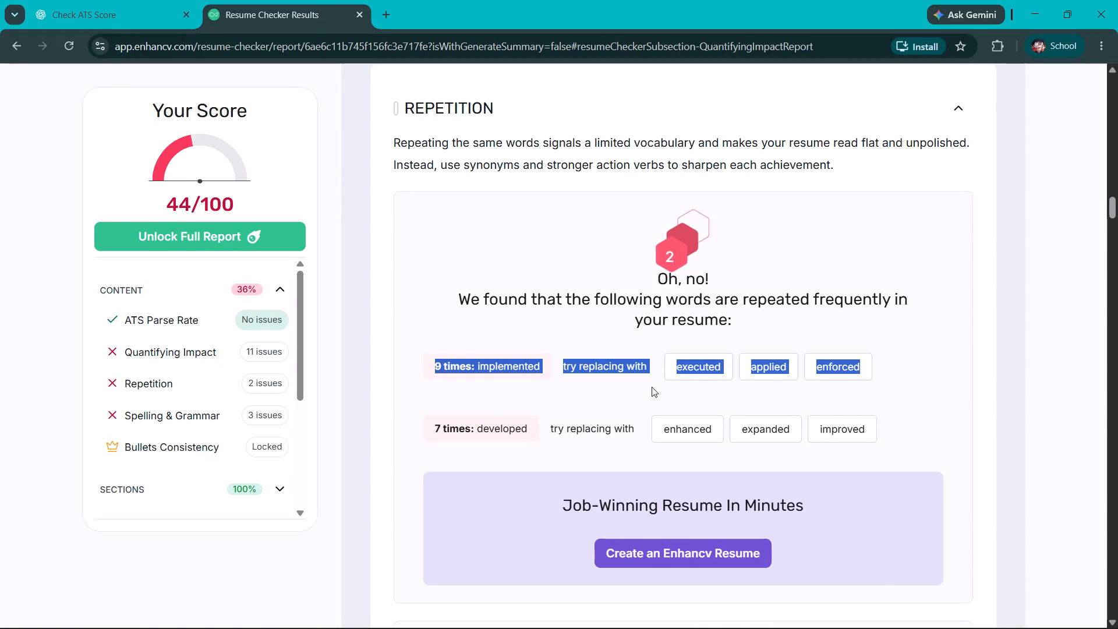
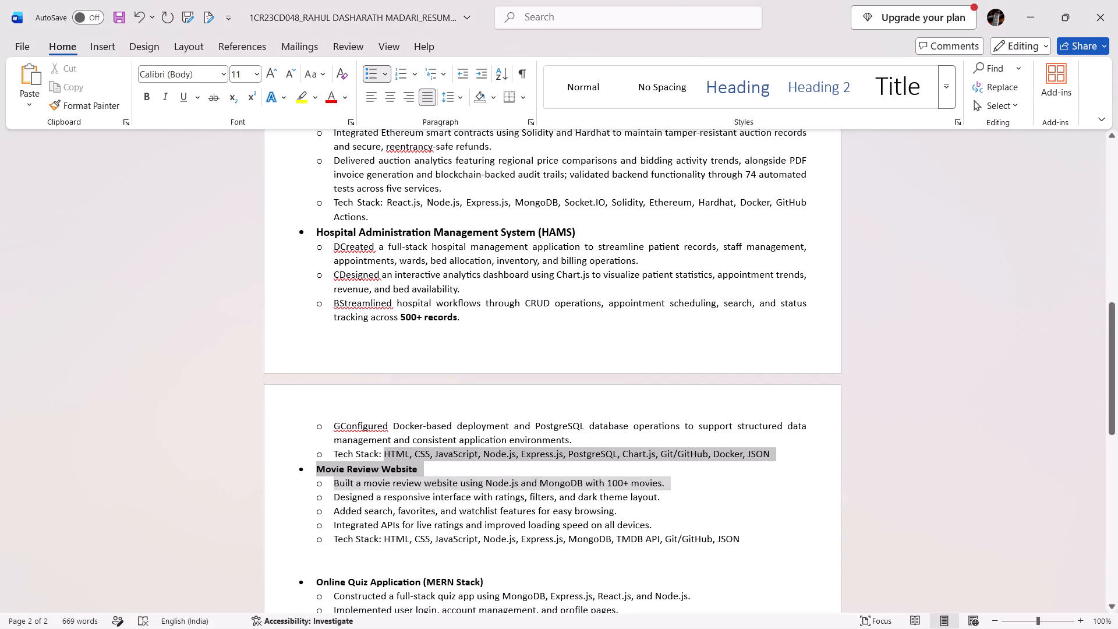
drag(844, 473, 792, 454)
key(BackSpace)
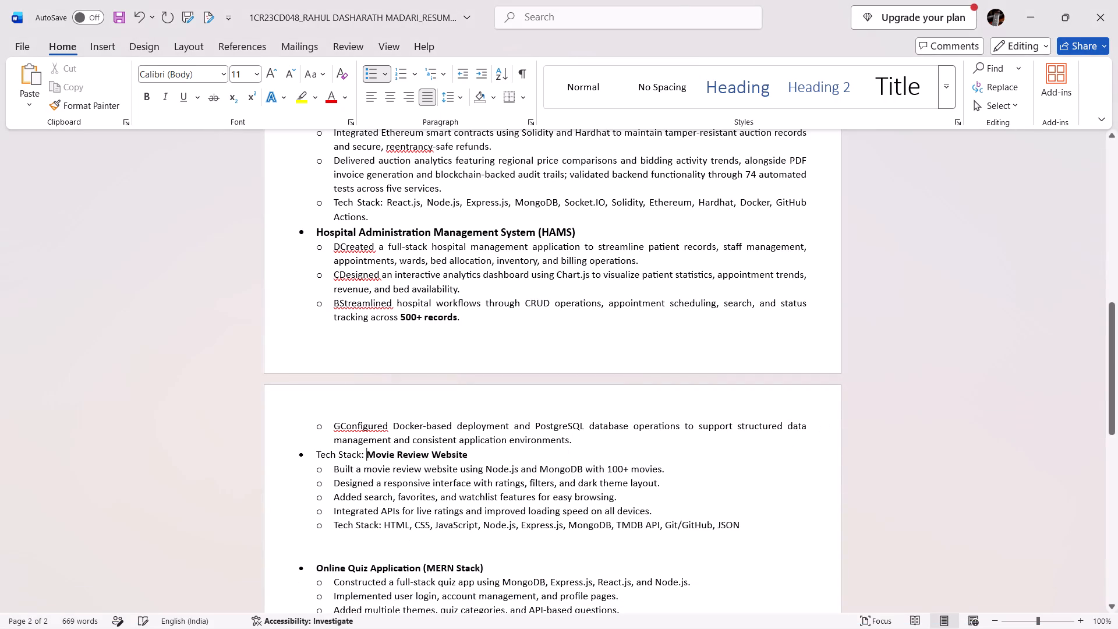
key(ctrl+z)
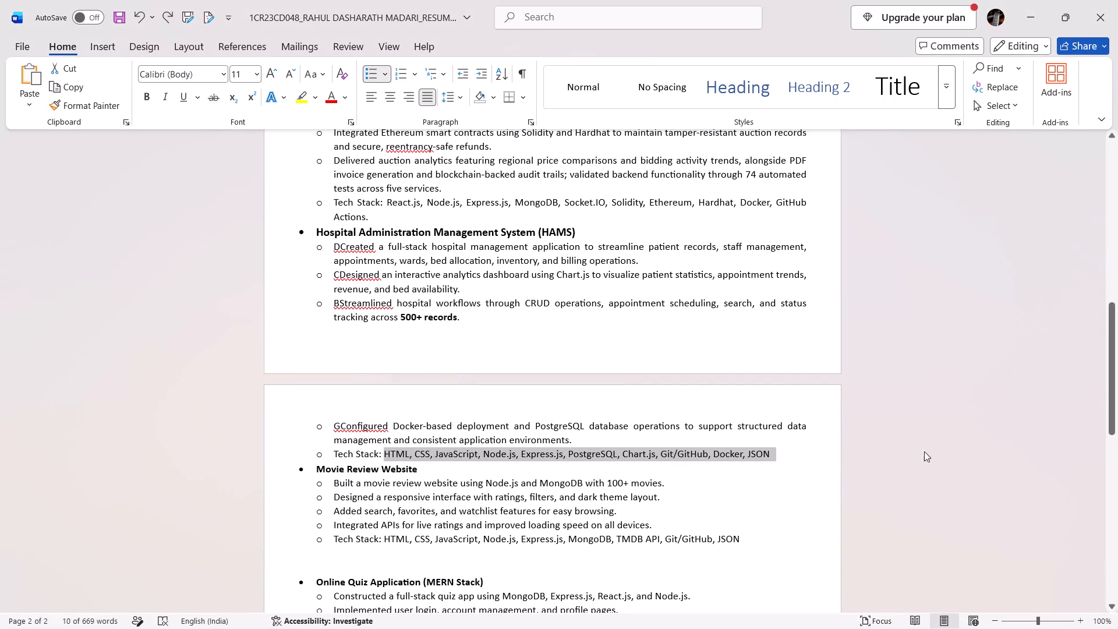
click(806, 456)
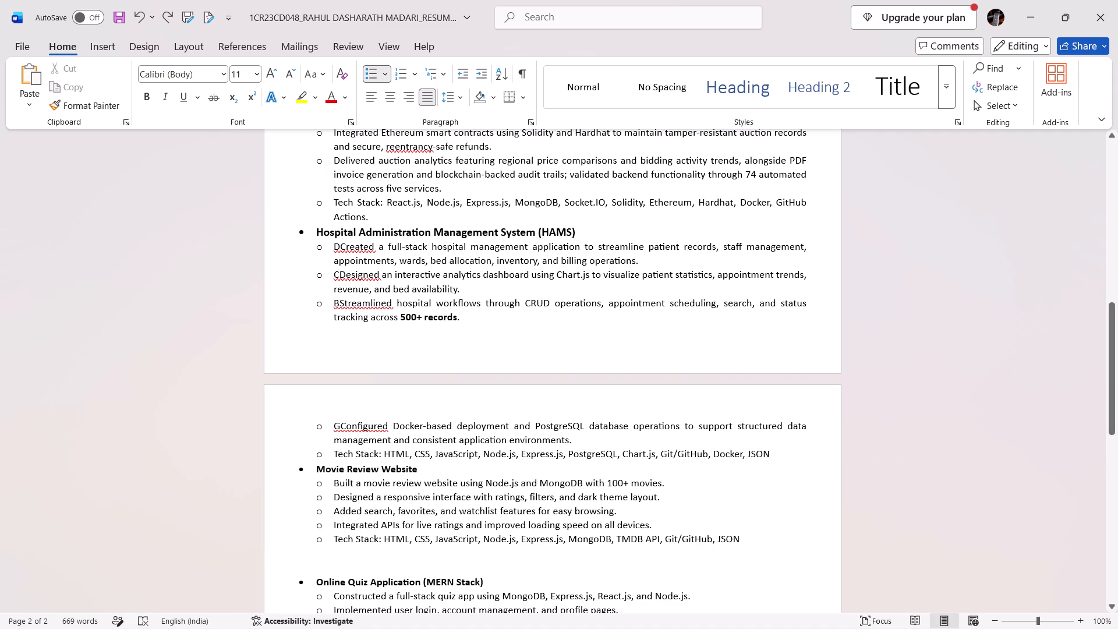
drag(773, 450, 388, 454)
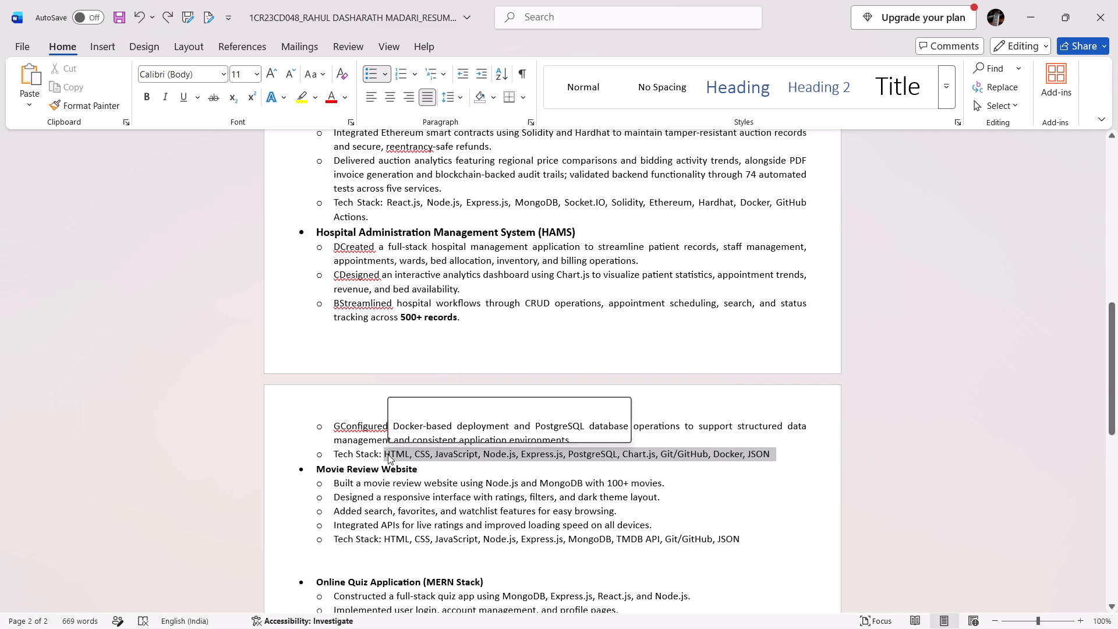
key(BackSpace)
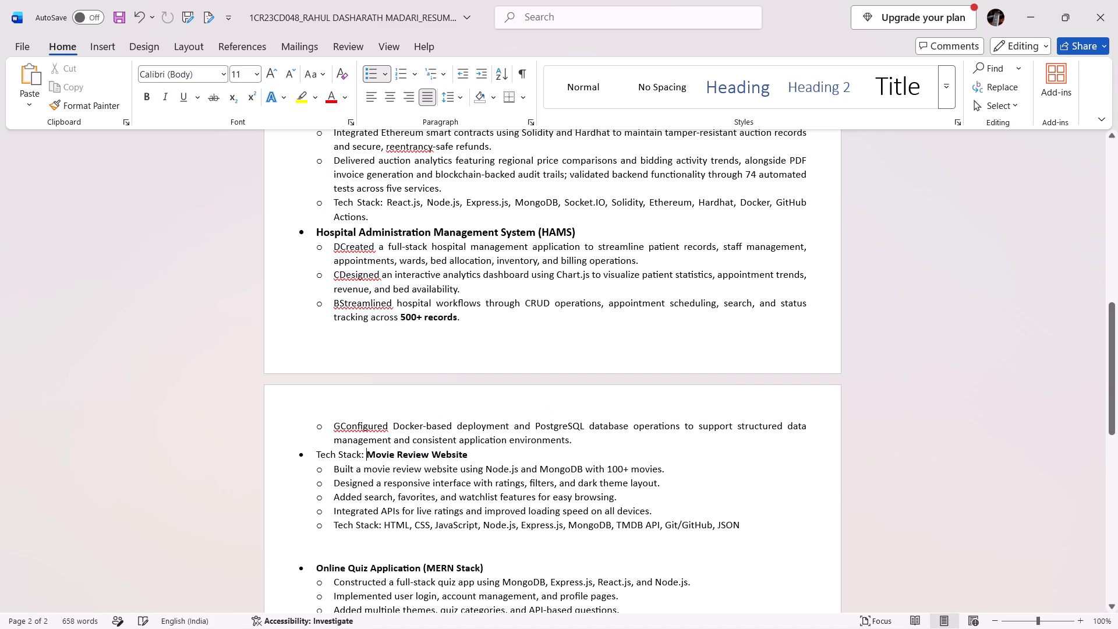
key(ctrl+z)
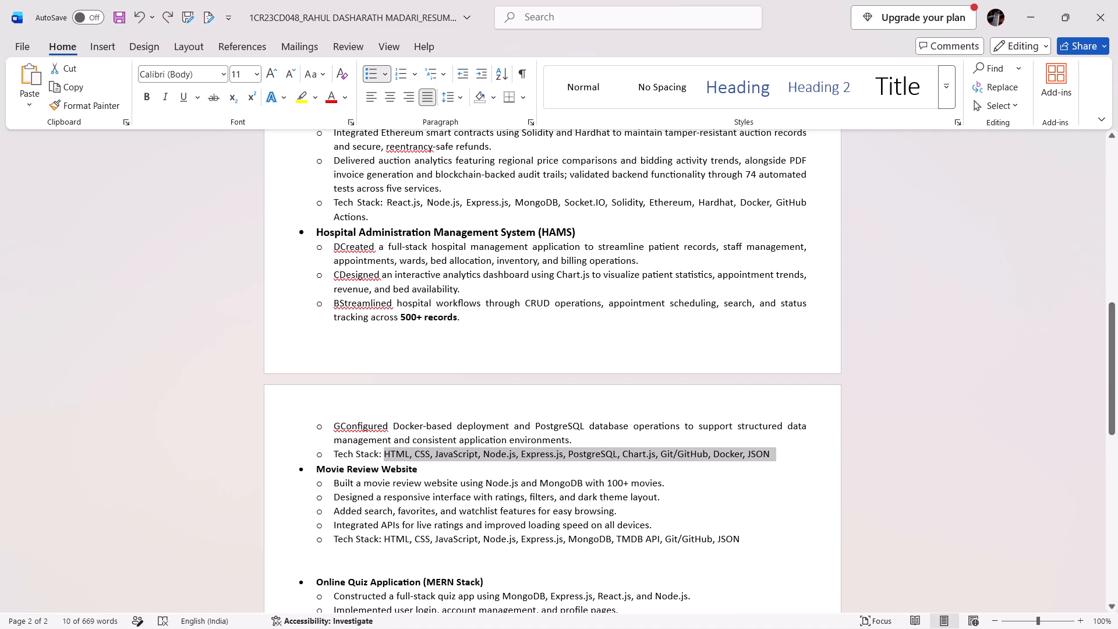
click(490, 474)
Replace the HAMS tech stack entries with the copied list "HTML, CSS, JavaScript, Node.js, Express.js, PostgreSQL, Chart.js, Docker, Git, GitHub, JSON.".
click(780, 453)
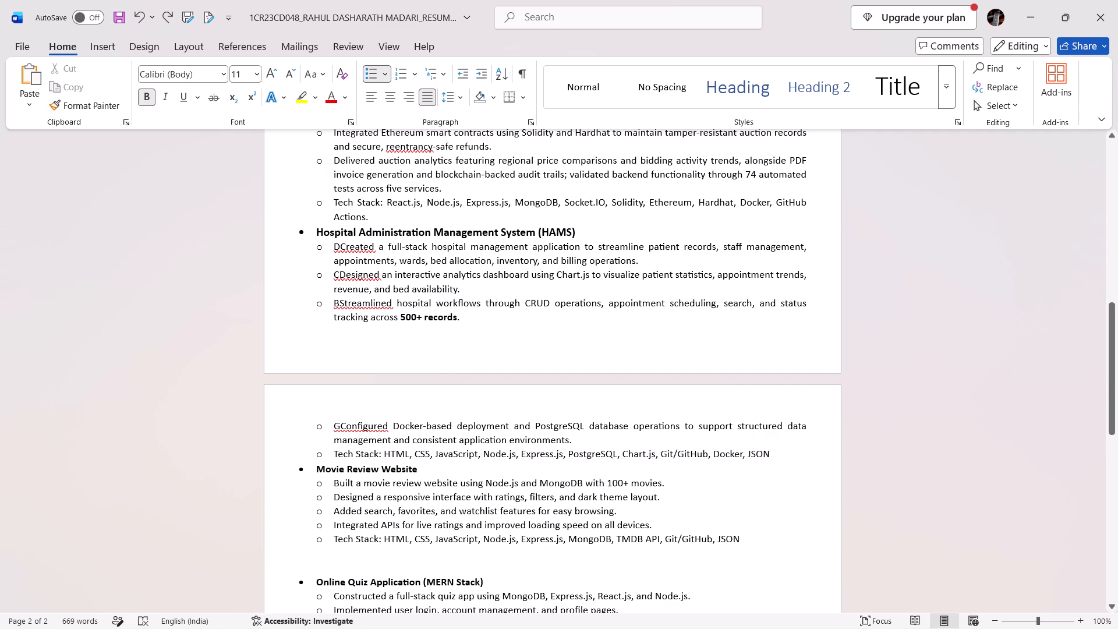
key(BackSpace)
key(BackSpace)
key(BackSpace)
key(BackSpace)
key(BackSpace)
key(BackSpace)
key(BackSpace)
key(BackSpace)
key(BackSpace)
key(BackSpace)
key(BackSpace)
key(BackSpace)
key(BackSpace)
key(BackSpace)
key(BackSpace)
key(BackSpace)
key(BackSpace)
key(BackSpace)
key(BackSpace)
key(BackSpace)
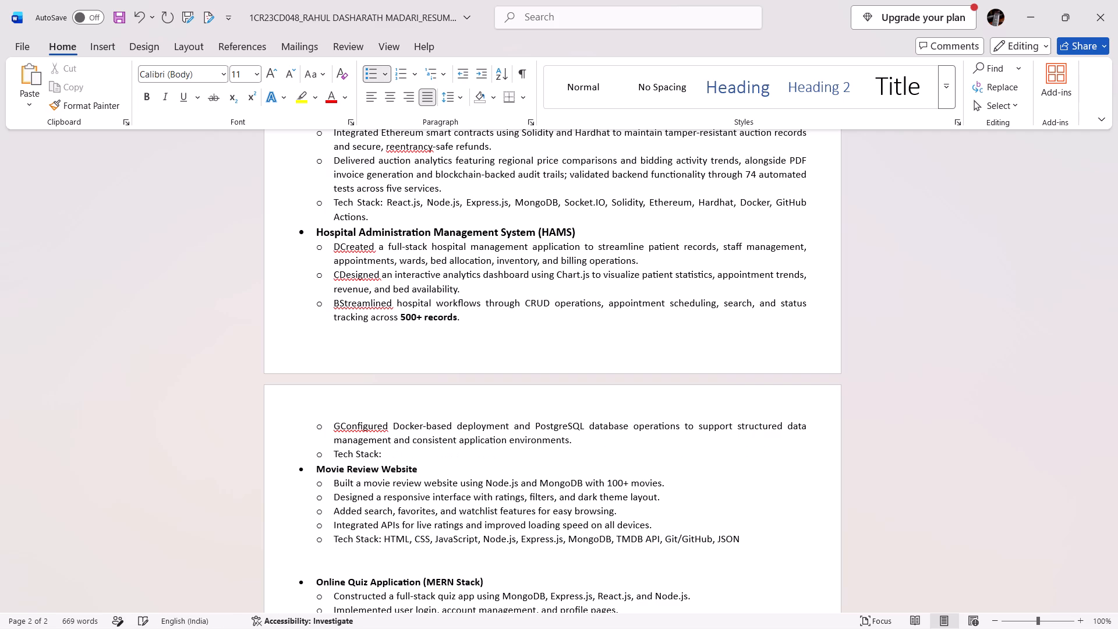
key(ctrl+v)
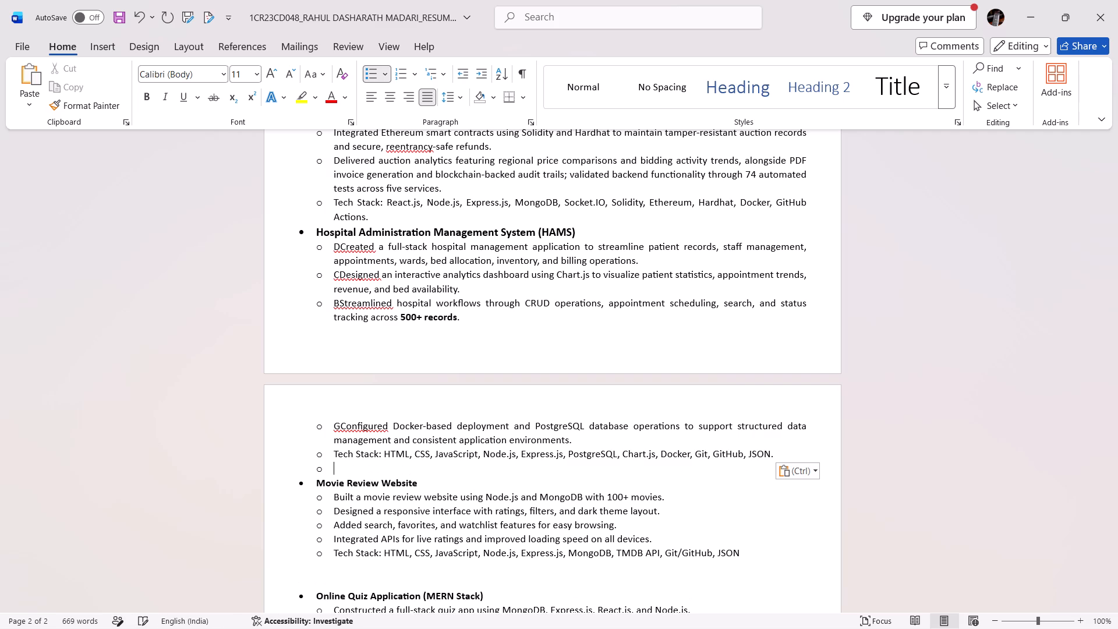
Delete the empty bullet below the HAMS tech stack line.
key(BackSpace)
key(BackSpace)
key(BackSpace)
key(BackSpace)
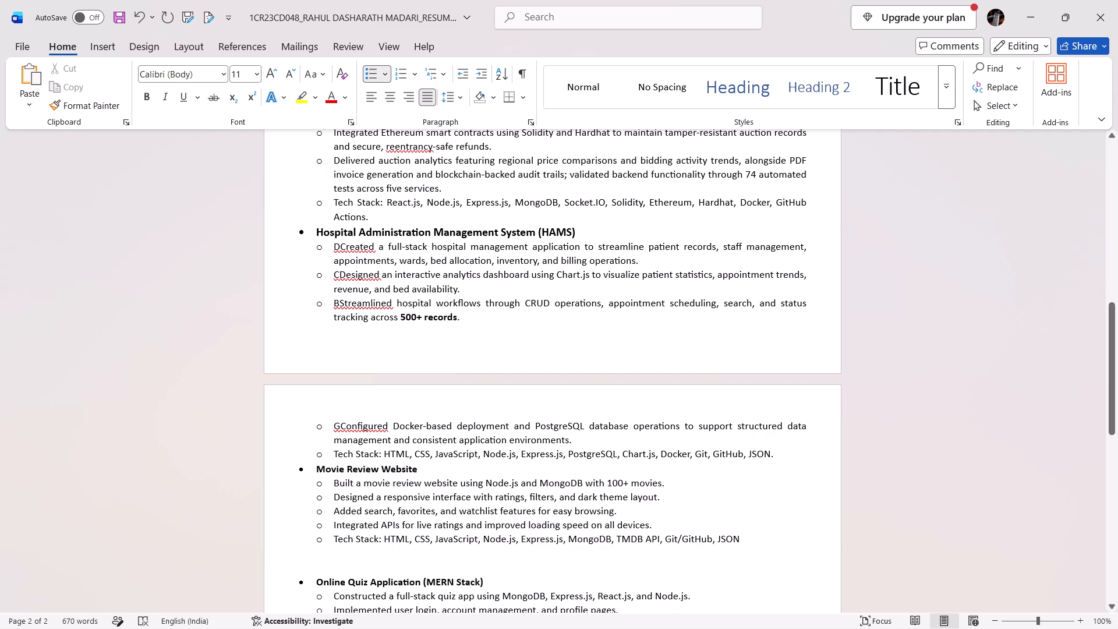
Remove the stray extra letter at the start of each of the four HAMS description bullets, "Configured," "Streamlined," "Designed" and "Created.".
click(338, 425)
key(BackSpace)
click(337, 305)
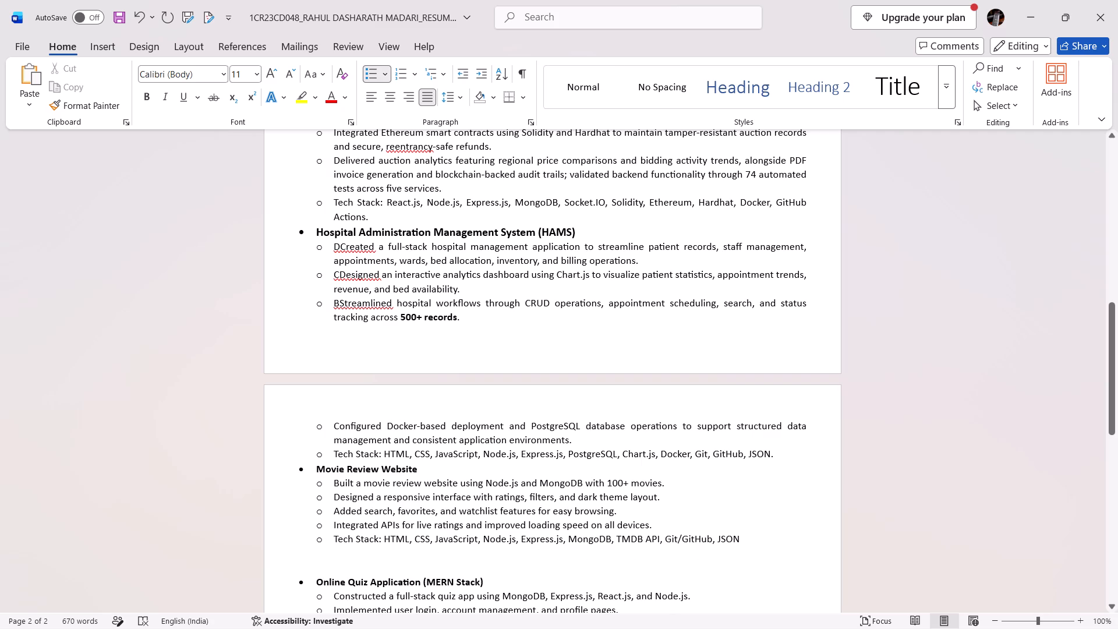
key(BackSpace)
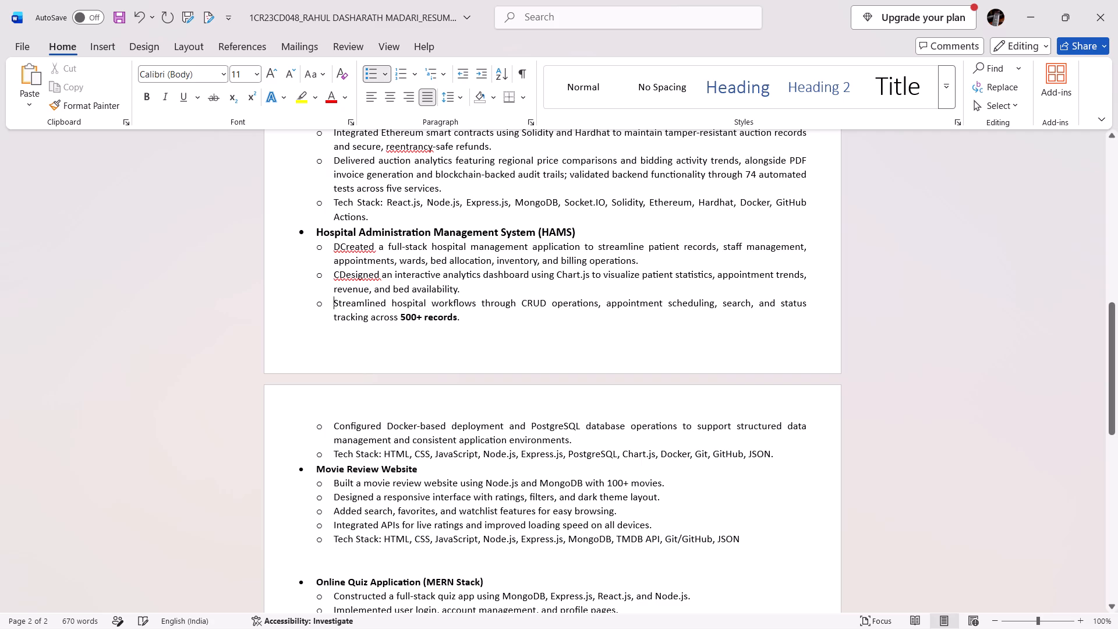
click(339, 274)
key(BackSpace)
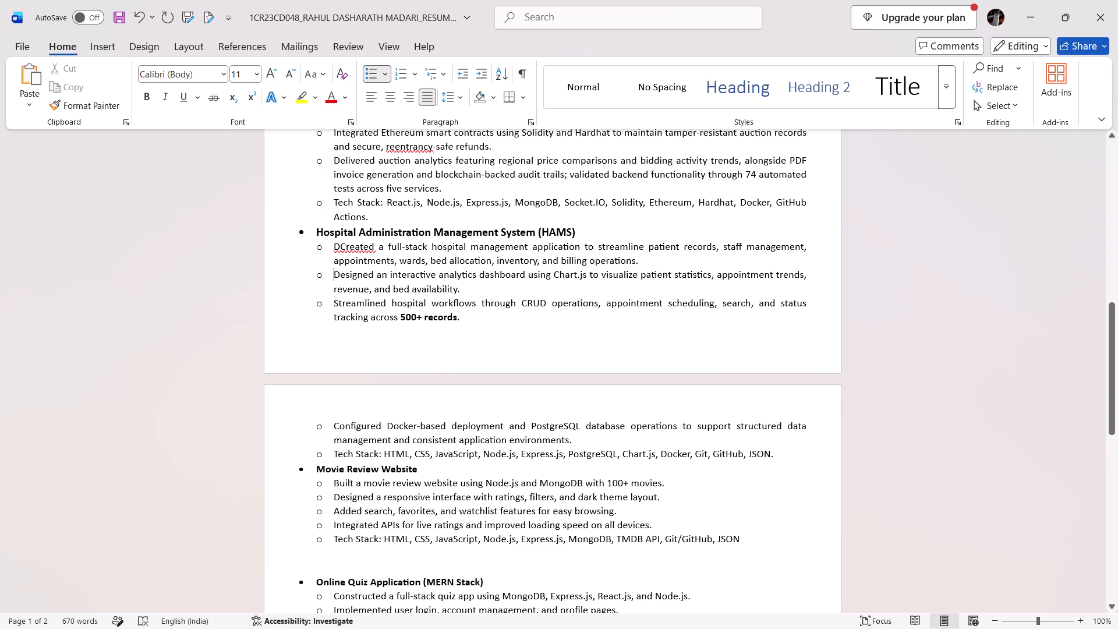
click(339, 246)
key(BackSpace)
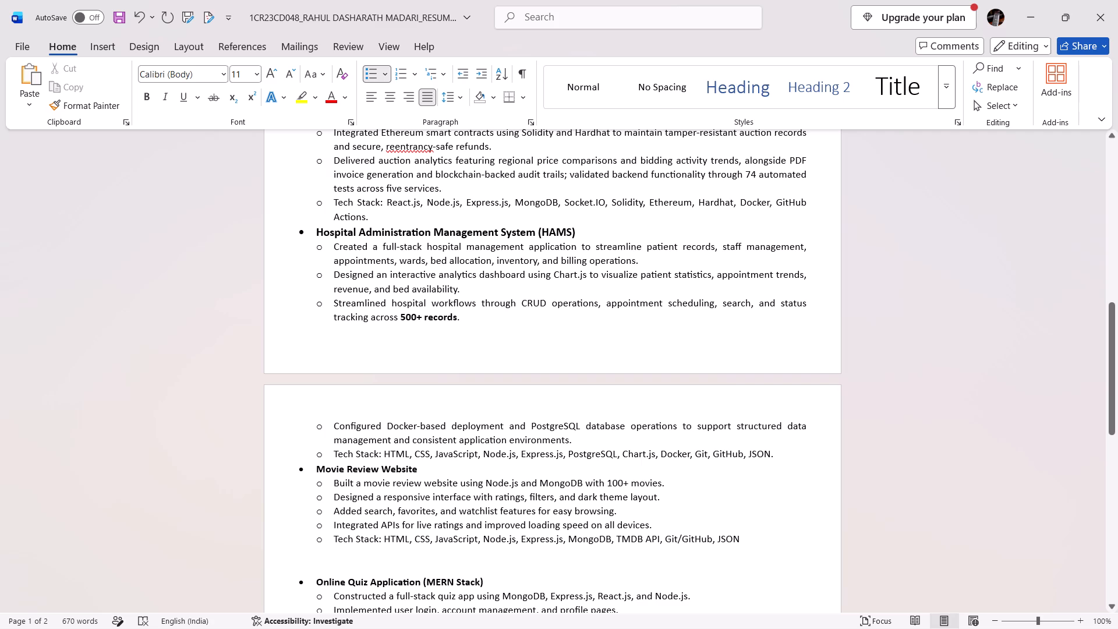
Remove the bold formatting from "500+ records" in the third HAMS bullet.
drag(460, 317, 390, 315)
click(406, 287)
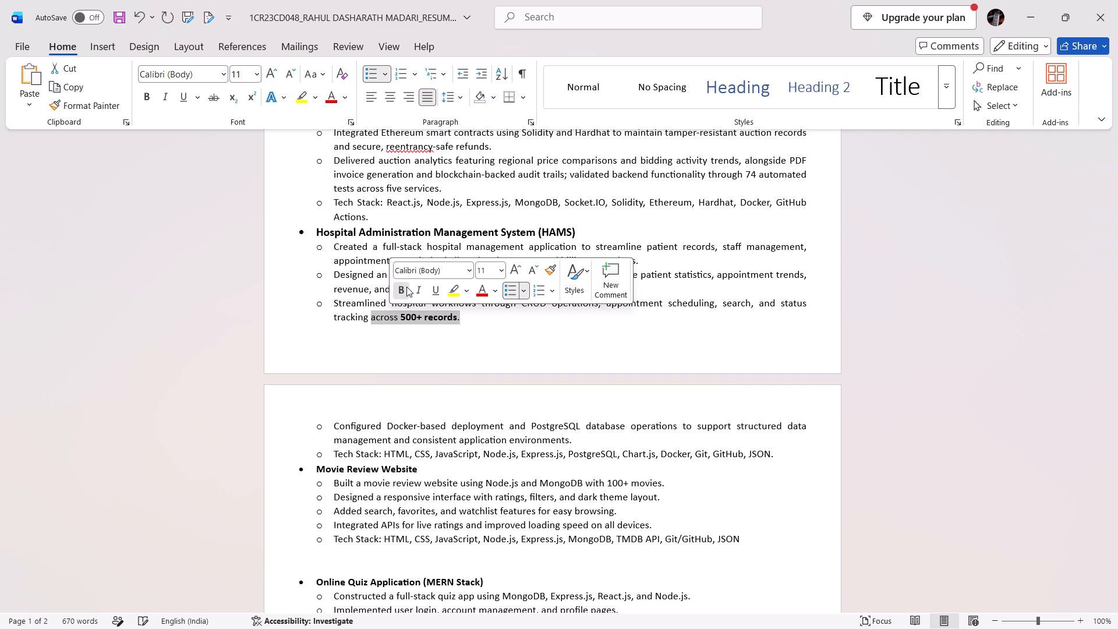
click(406, 287)
click(472, 336)
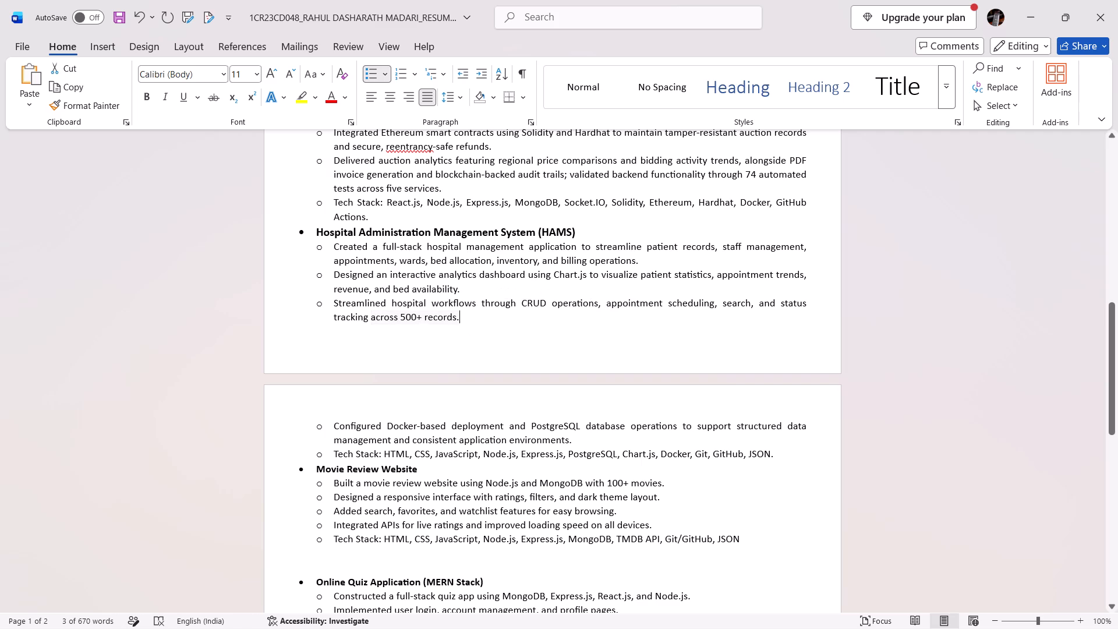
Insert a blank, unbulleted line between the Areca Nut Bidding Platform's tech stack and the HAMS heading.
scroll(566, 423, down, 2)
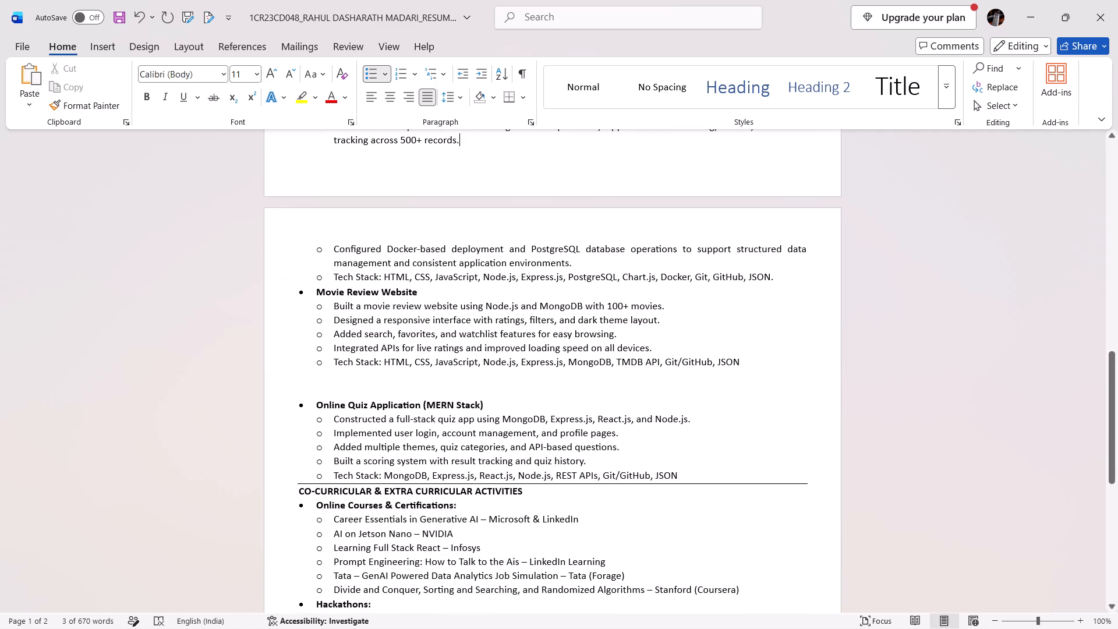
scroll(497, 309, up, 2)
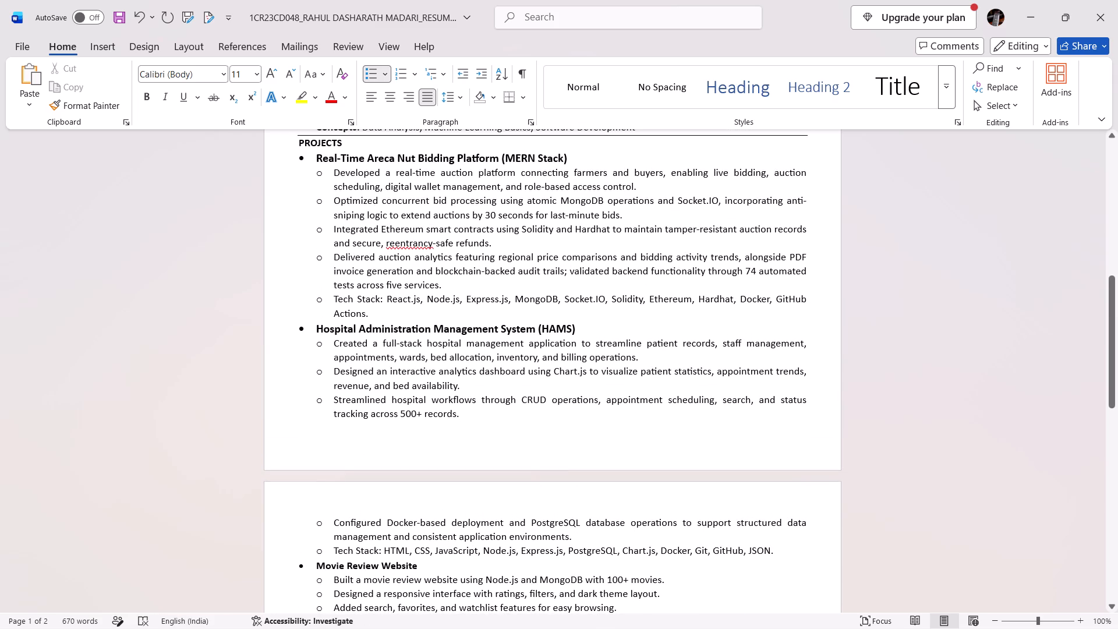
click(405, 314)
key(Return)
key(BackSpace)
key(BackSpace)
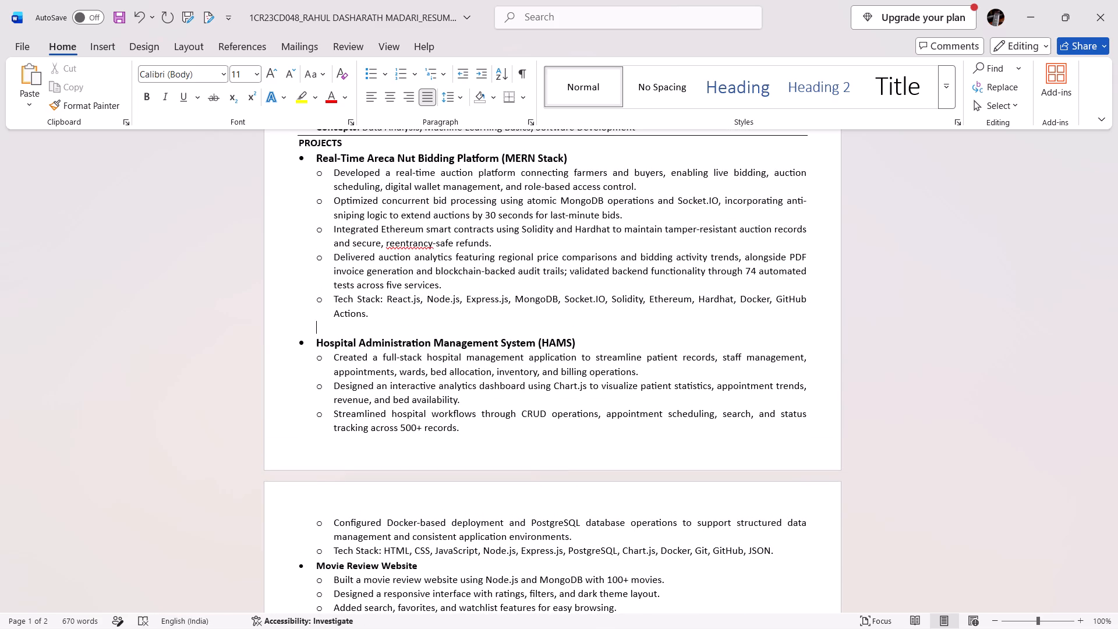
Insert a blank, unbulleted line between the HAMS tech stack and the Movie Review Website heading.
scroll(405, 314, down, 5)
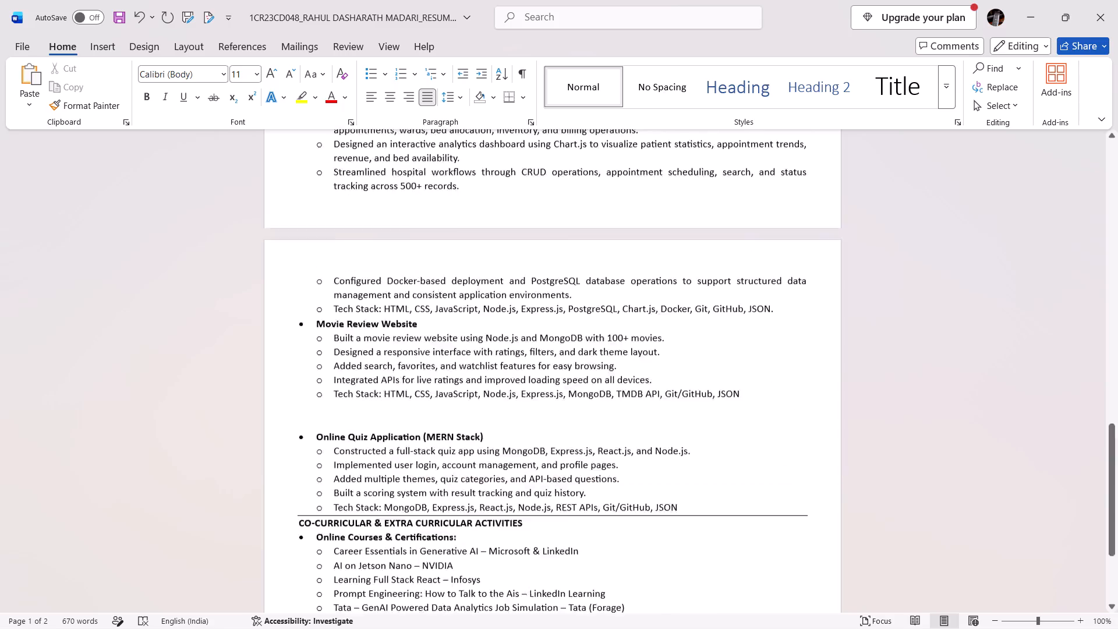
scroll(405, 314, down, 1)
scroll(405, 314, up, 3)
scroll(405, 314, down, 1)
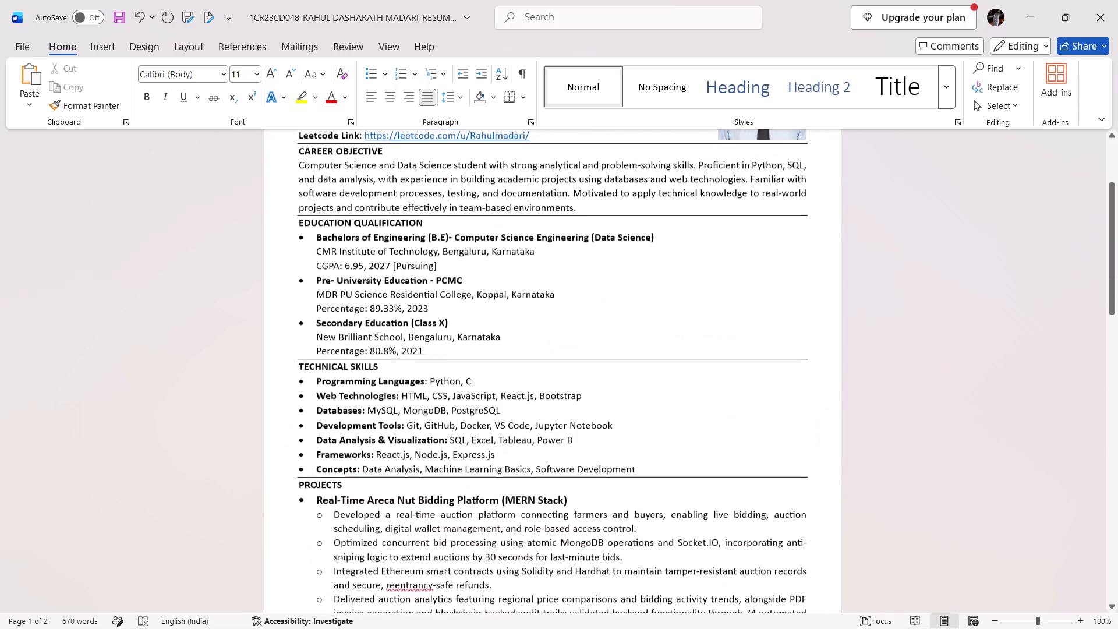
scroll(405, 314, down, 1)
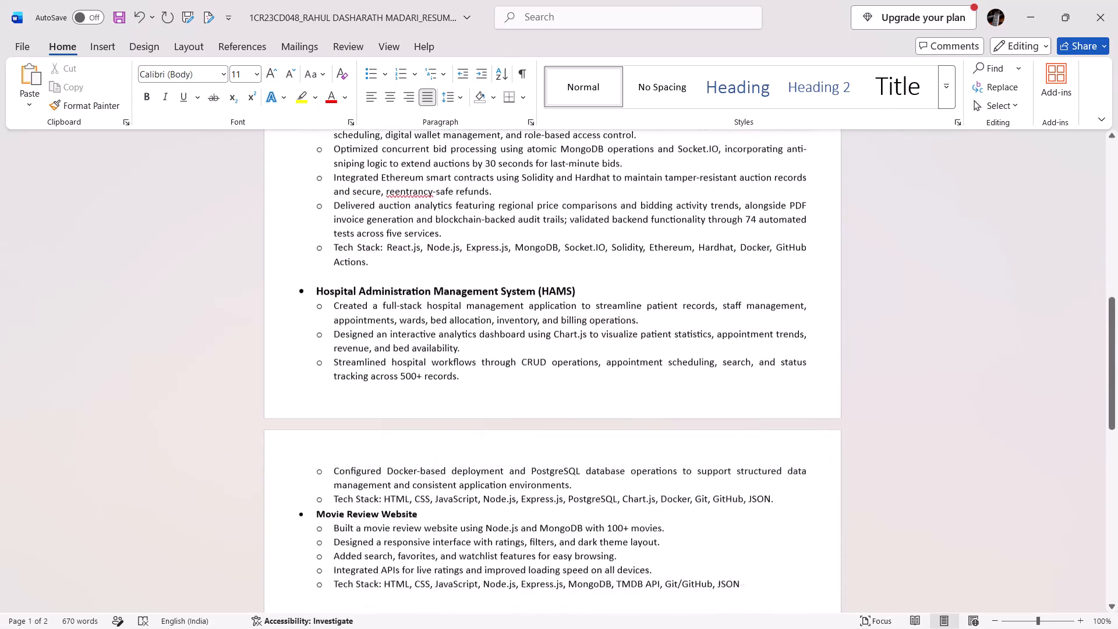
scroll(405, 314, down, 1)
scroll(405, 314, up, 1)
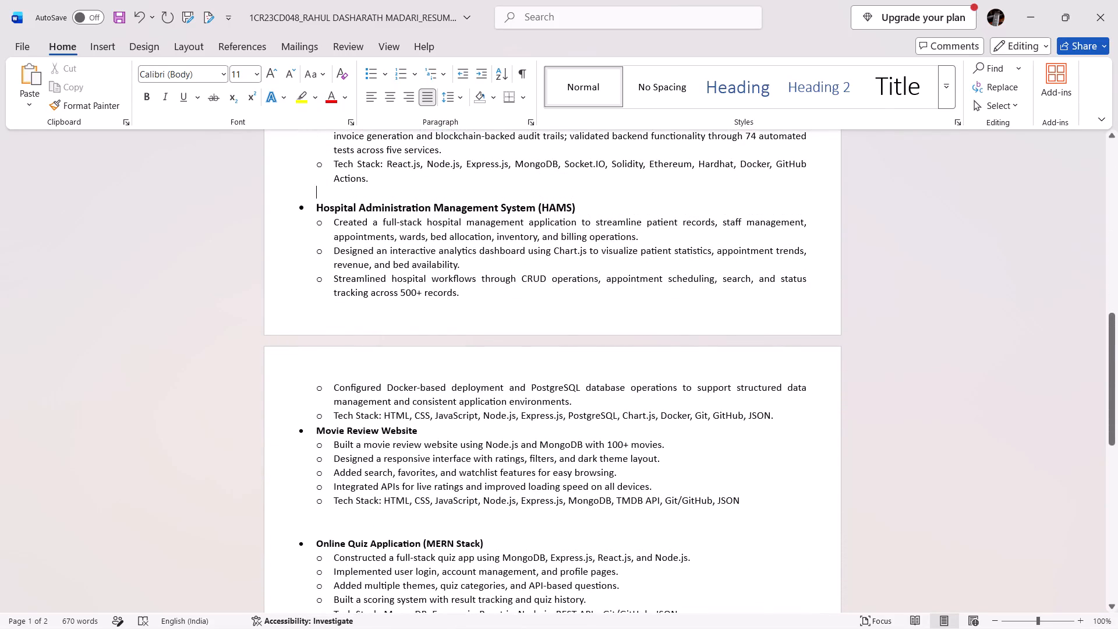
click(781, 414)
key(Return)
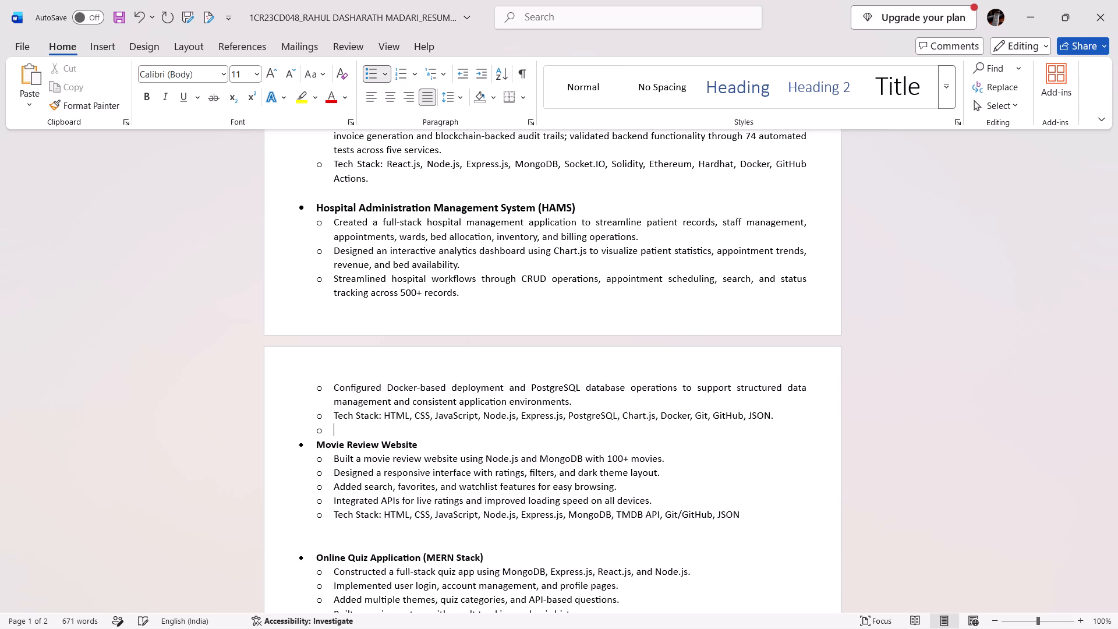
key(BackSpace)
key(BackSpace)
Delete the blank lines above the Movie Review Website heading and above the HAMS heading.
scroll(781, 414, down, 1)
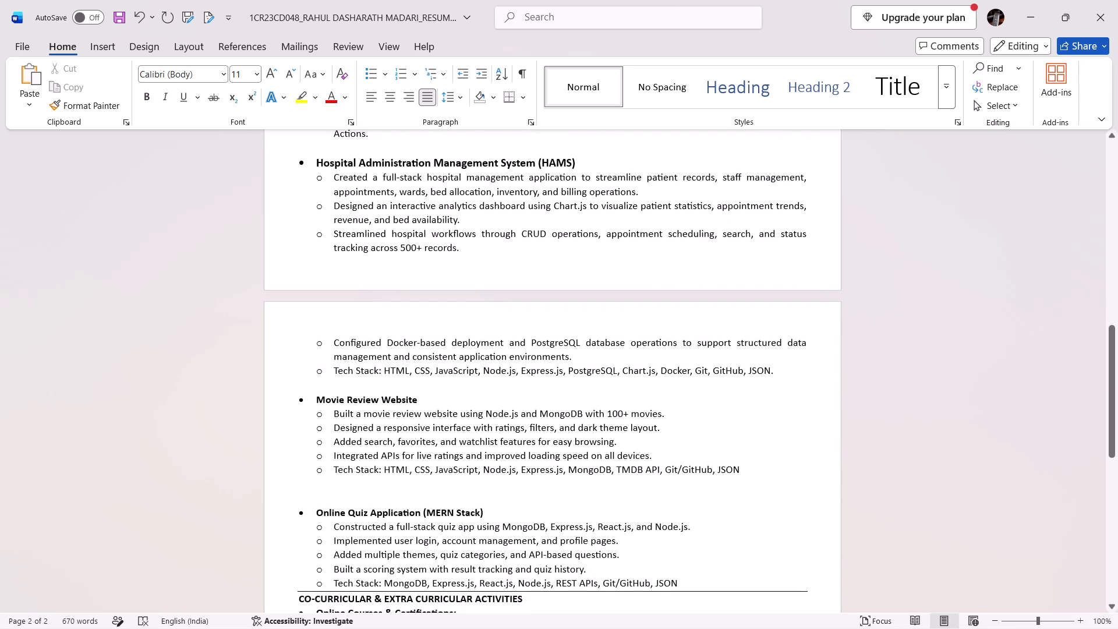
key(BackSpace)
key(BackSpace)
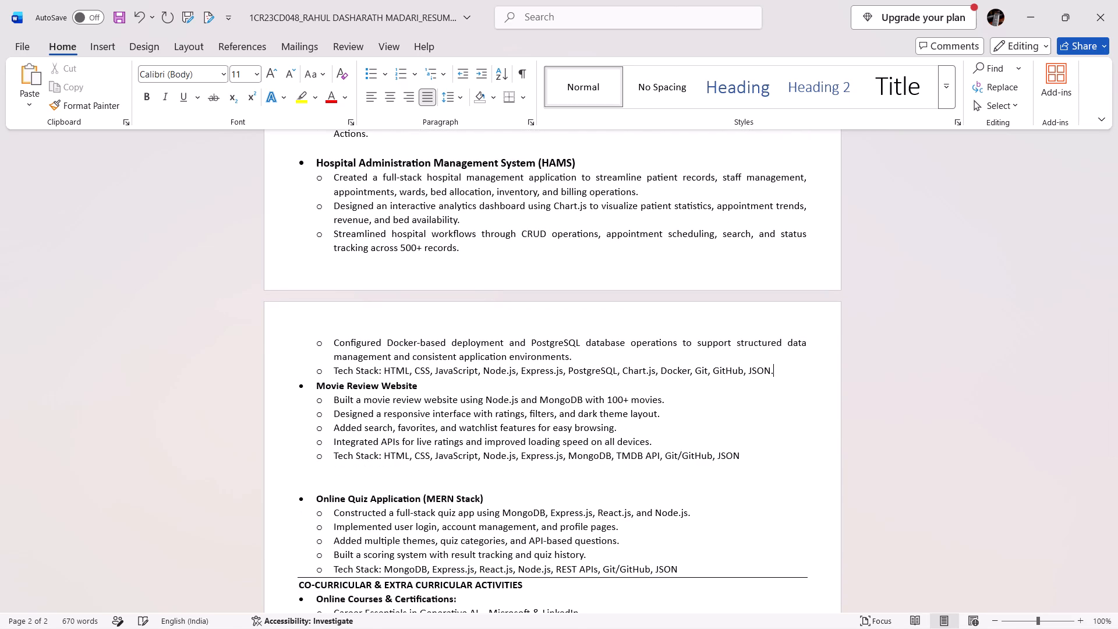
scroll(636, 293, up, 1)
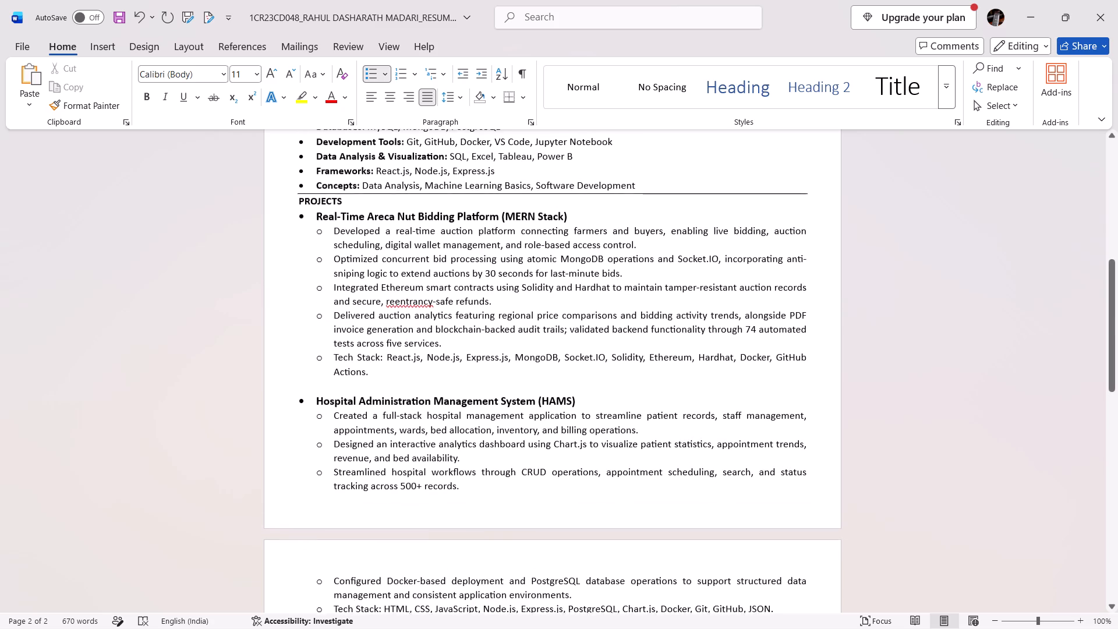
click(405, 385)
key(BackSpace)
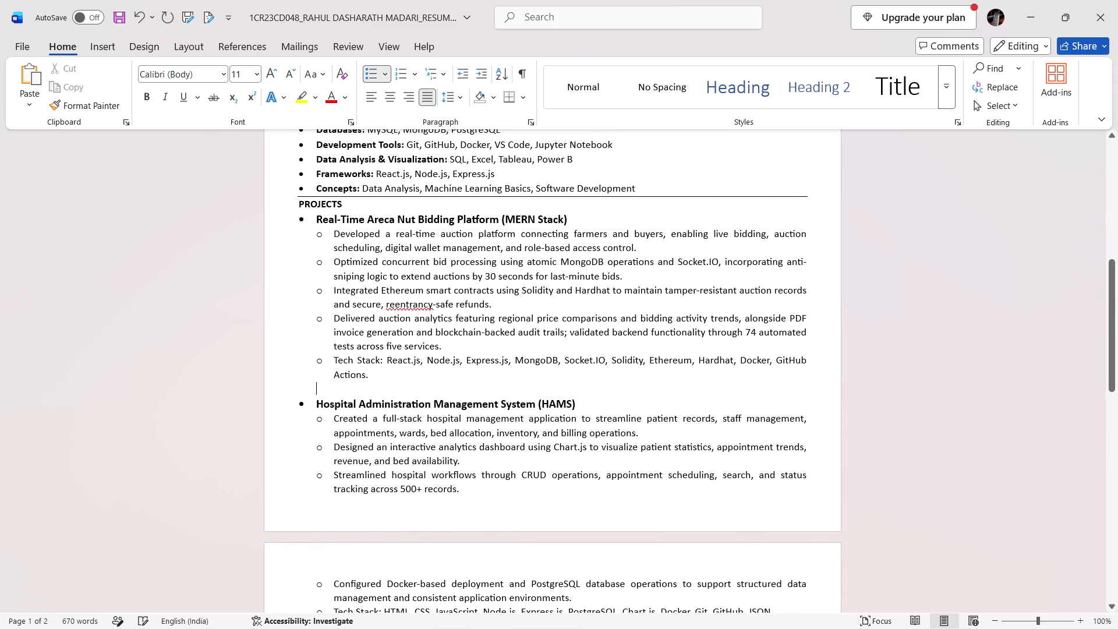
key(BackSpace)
scroll(405, 385, down, 2)
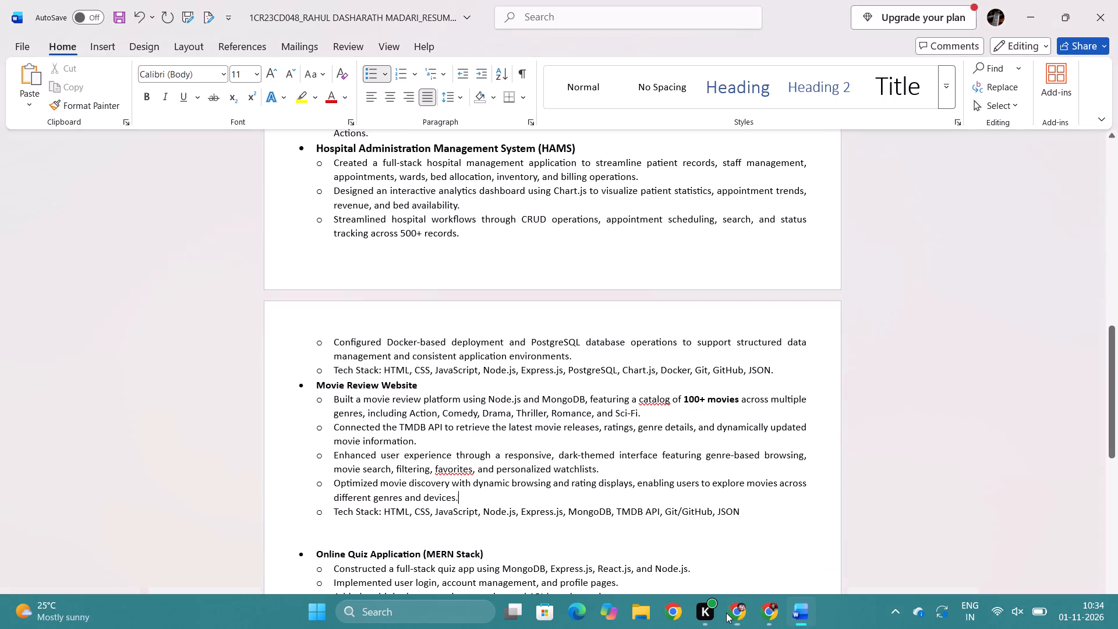
Replace the technology list in the Movie Review Website's Tech Stack line with the copied "HTML" through "JSON." list.
scroll(496, 487, down, 2)
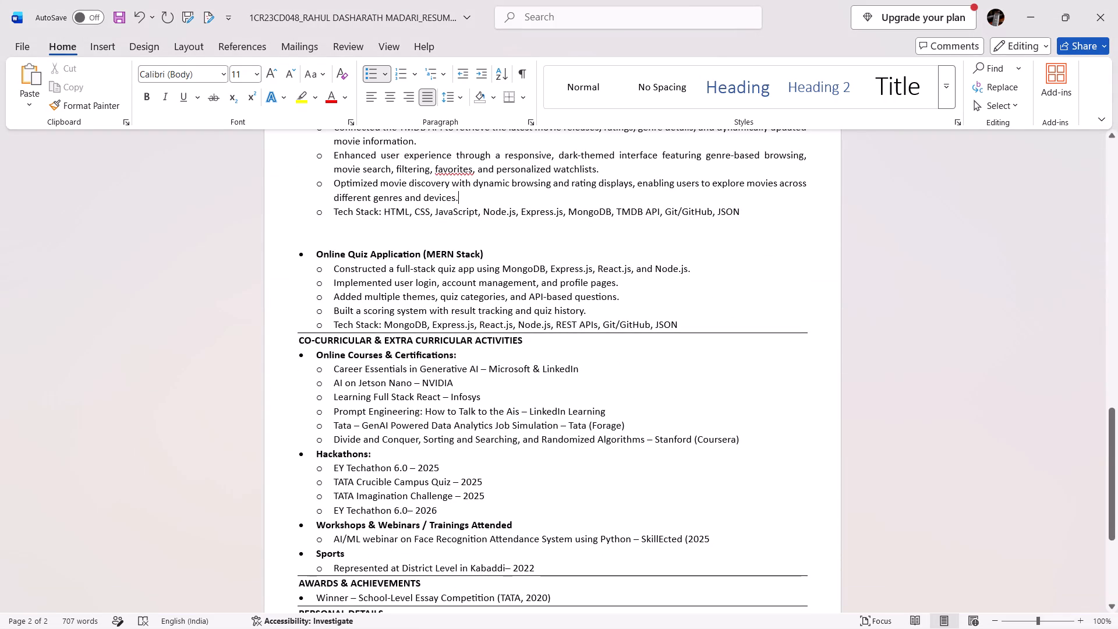
drag(745, 210, 406, 207)
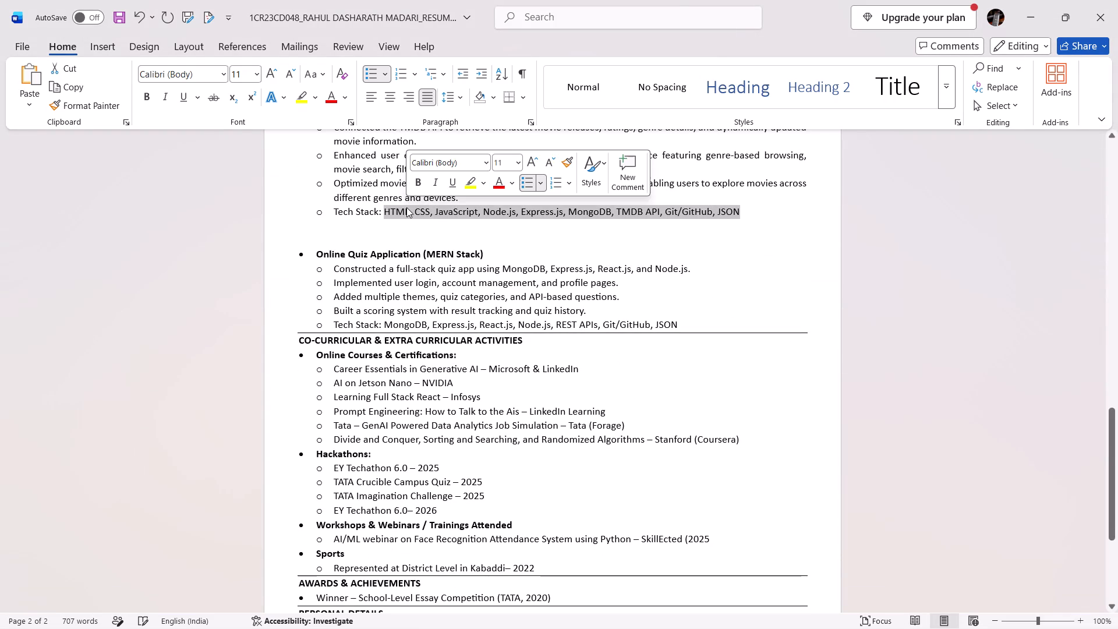
key(BackSpace)
key(ctrl+v)
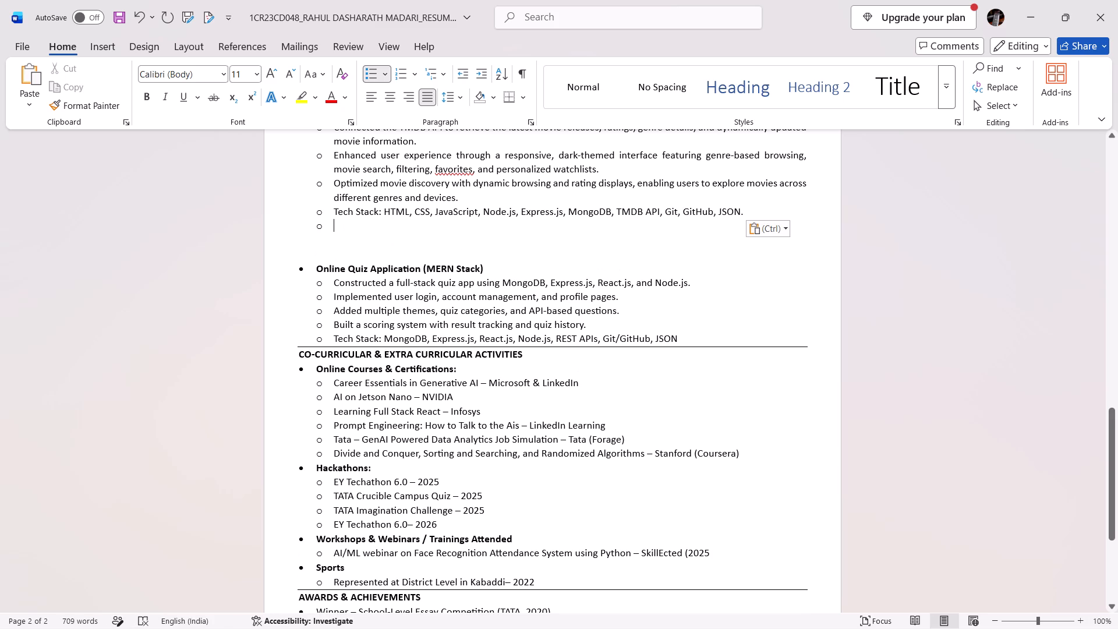
Remove the empty bullet and the extra blank line between the Movie Review Website's Tech Stack line and the Online Quiz Application heading.
click(358, 235)
key(BackSpace)
key(BackSpace)
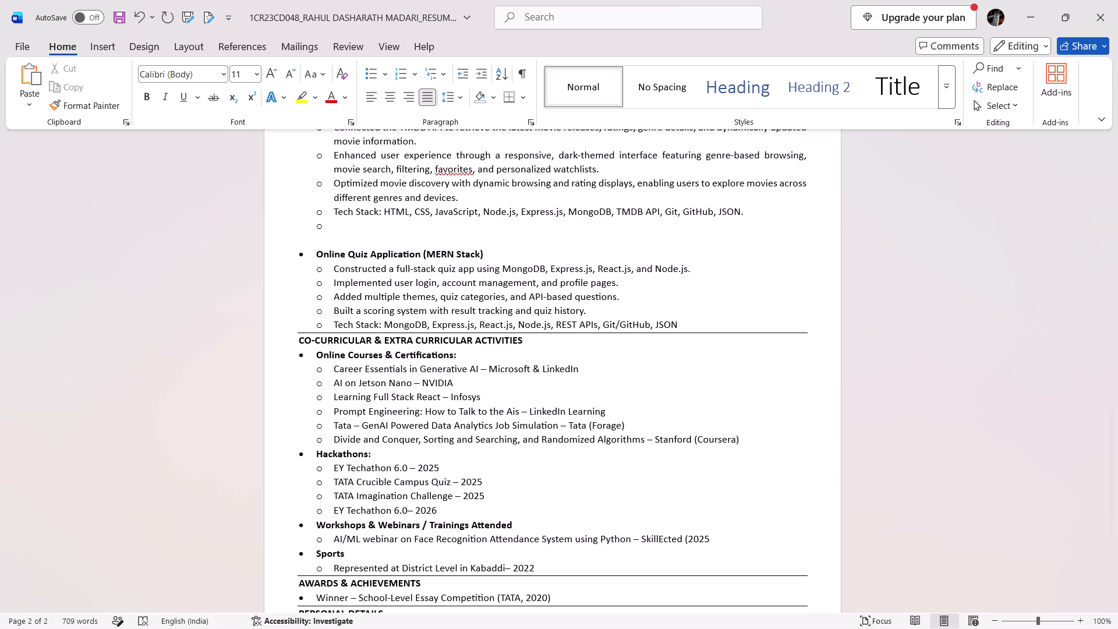
key(BackSpace)
key(BackSpace)
key(BackSpace)
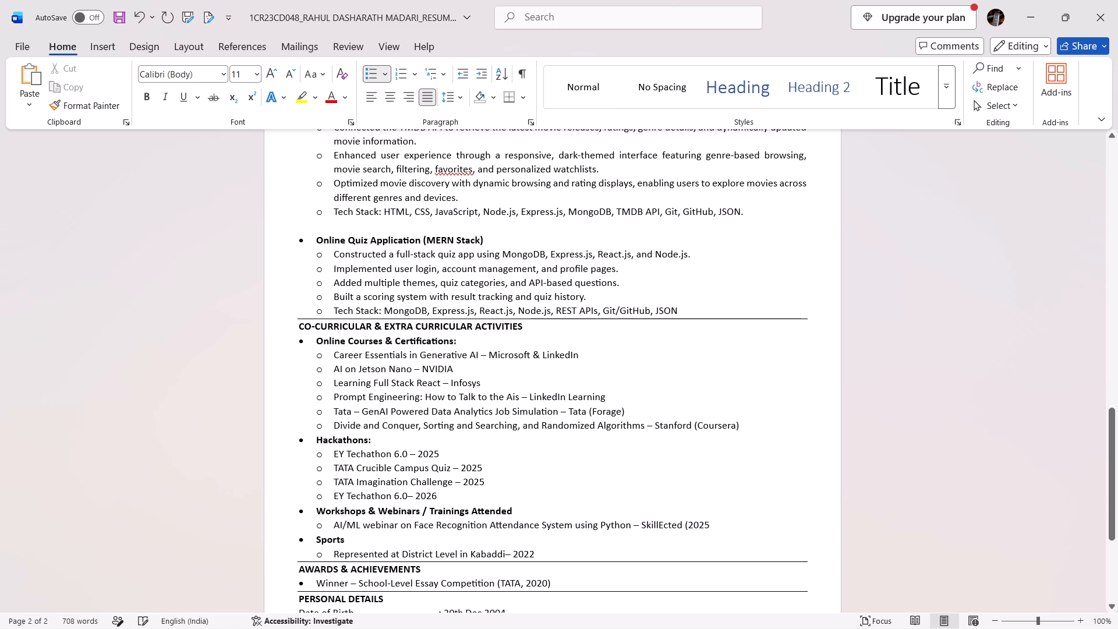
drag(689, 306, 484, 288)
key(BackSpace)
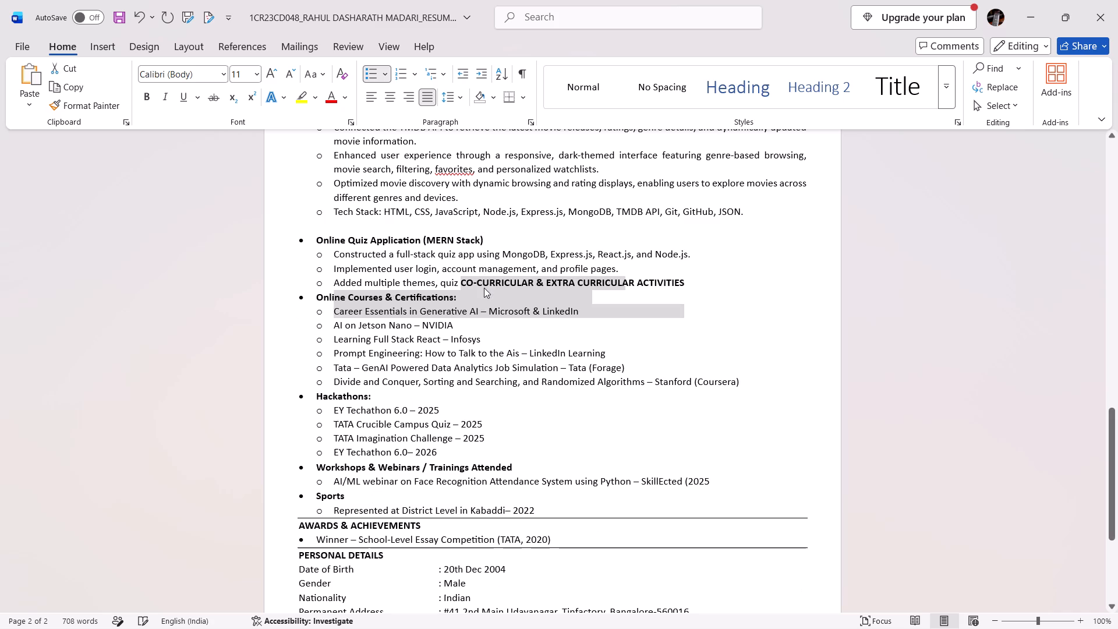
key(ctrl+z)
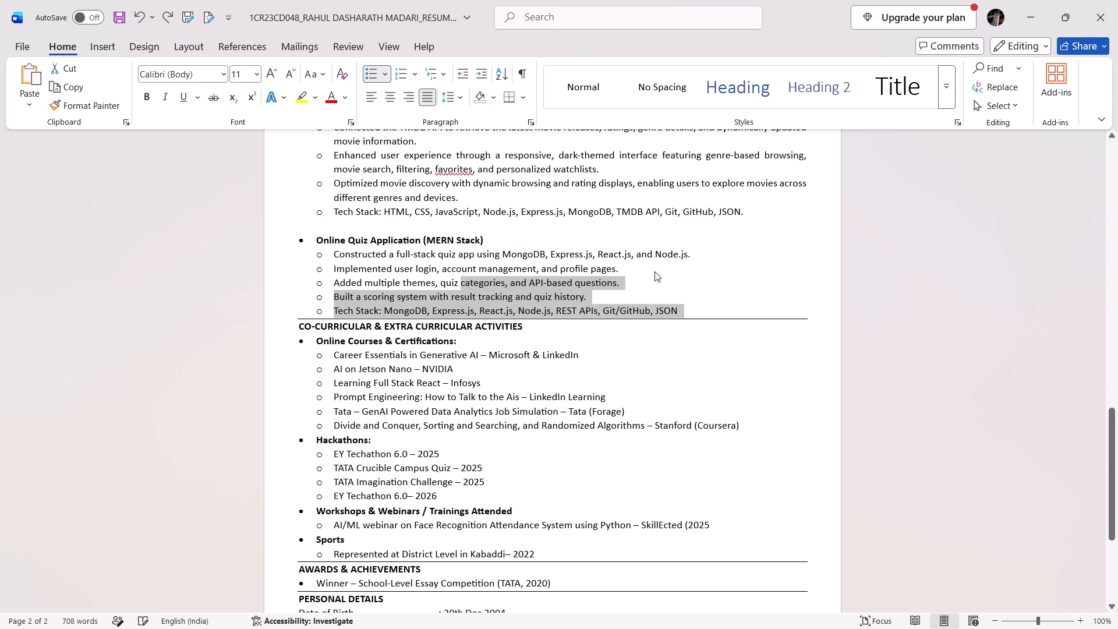
Delete the whole Online Quiz Application (MERN Stack) project, including its bullets, heading and the blank line above it.
click(691, 293)
click(682, 309)
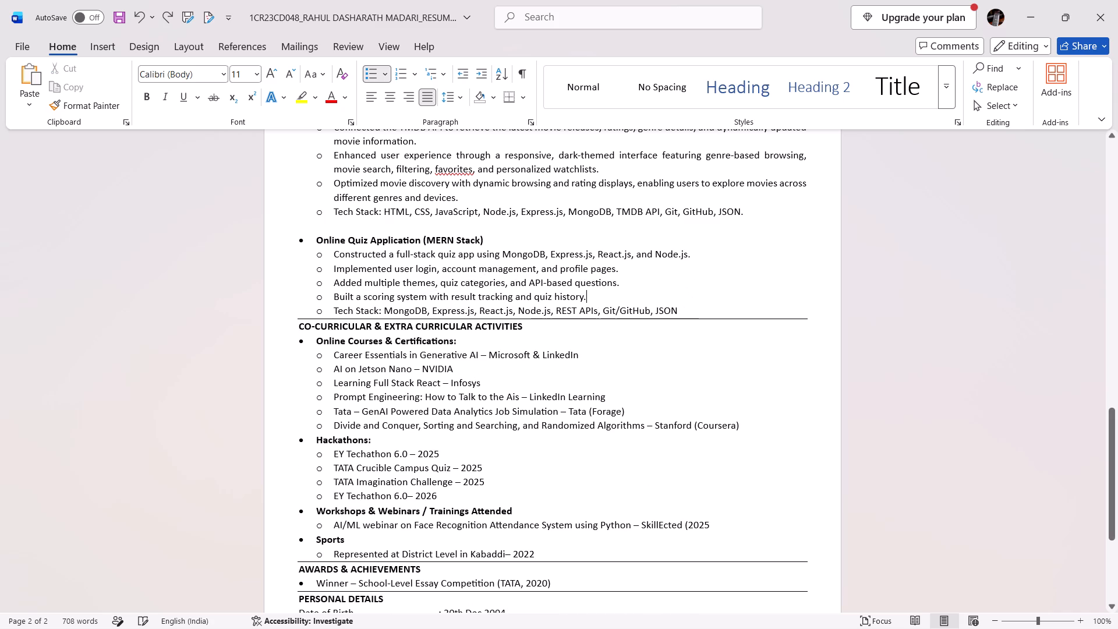
key(BackSpace)
key(BackSpace)
key(BackSpace)
key(BackSpace)
key(BackSpace)
key(BackSpace)
key(BackSpace)
key(BackSpace)
key(BackSpace)
key(BackSpace)
key(BackSpace)
key(BackSpace)
key(BackSpace)
key(BackSpace)
key(BackSpace)
key(BackSpace)
key(BackSpace)
key(BackSpace)
key(BackSpace)
key(BackSpace)
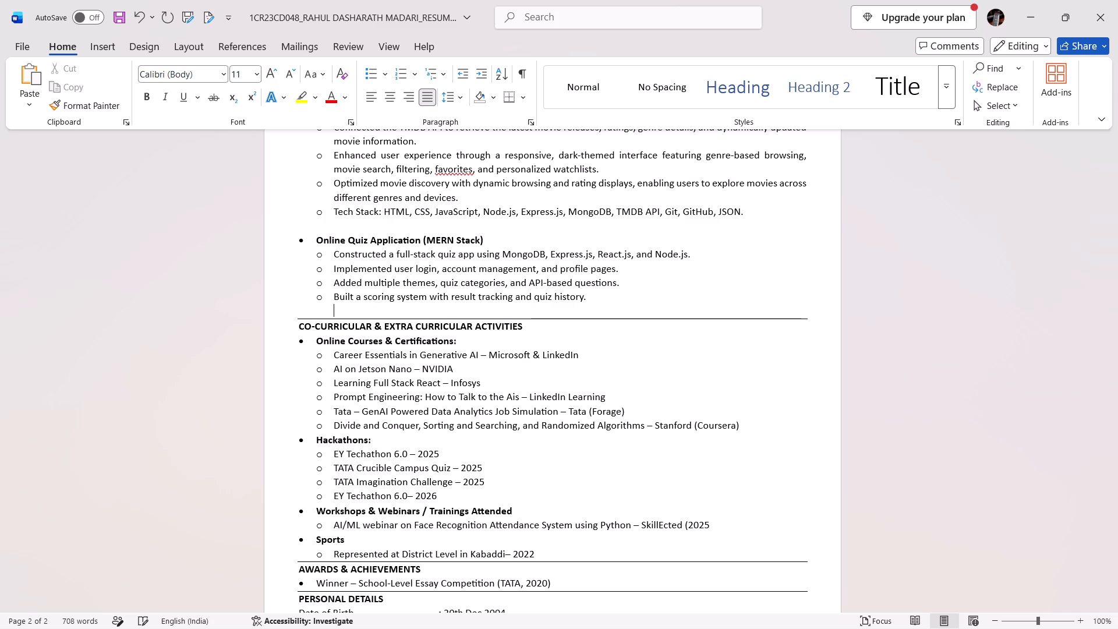
key(BackSpace)
key(BackSpace)
key(BackSpace)
key(BackSpace)
key(BackSpace)
key(BackSpace)
key(BackSpace)
key(BackSpace)
key(BackSpace)
key(BackSpace)
key(BackSpace)
key(BackSpace)
key(BackSpace)
key(BackSpace)
key(BackSpace)
key(BackSpace)
key(BackSpace)
key(BackSpace)
key(BackSpace)
key(BackSpace)
key(BackSpace)
key(BackSpace)
key(BackSpace)
key(BackSpace)
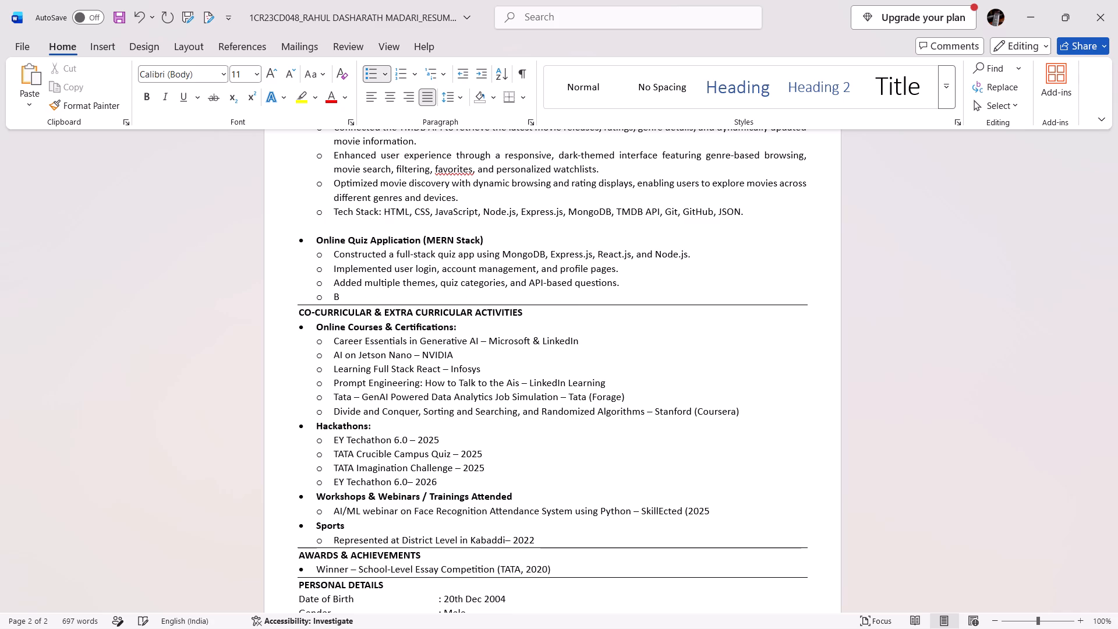
key(BackSpace)
key(BackSpace)
key(BackSpace)
key(BackSpace)
key(BackSpace)
key(BackSpace)
key(BackSpace)
key(BackSpace)
key(BackSpace)
key(BackSpace)
key(BackSpace)
key(BackSpace)
key(BackSpace)
key(BackSpace)
key(BackSpace)
key(BackSpace)
key(BackSpace)
key(BackSpace)
key(BackSpace)
key(BackSpace)
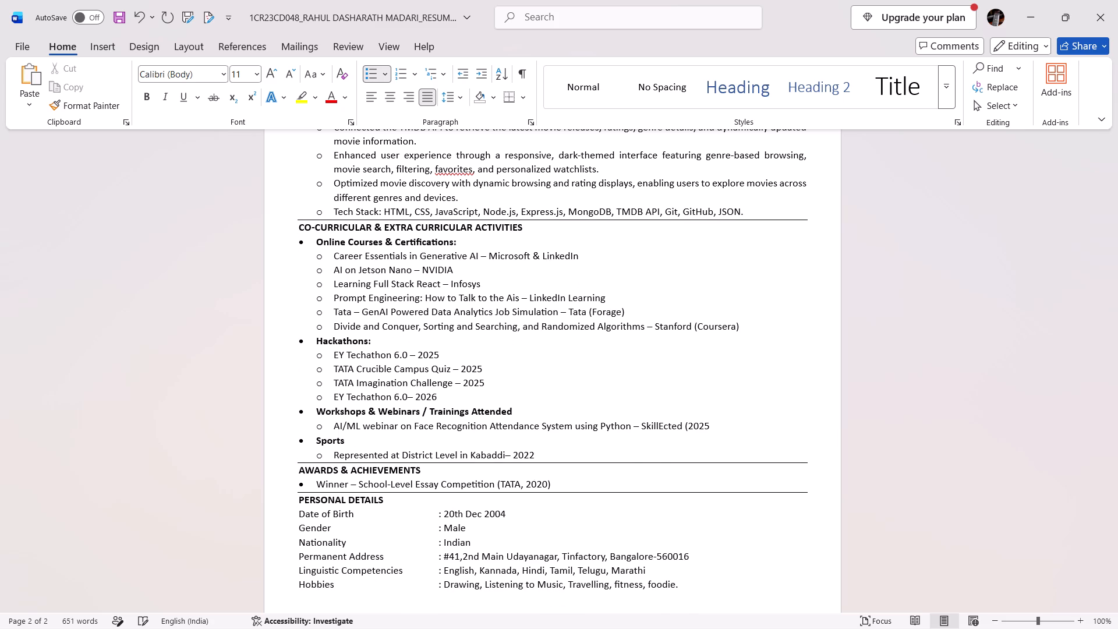
Ignore all spelling flags for "favorites" and "catalog" in the Movie Review Website bullets.
scroll(498, 273, up, 4)
scroll(498, 273, down, 2)
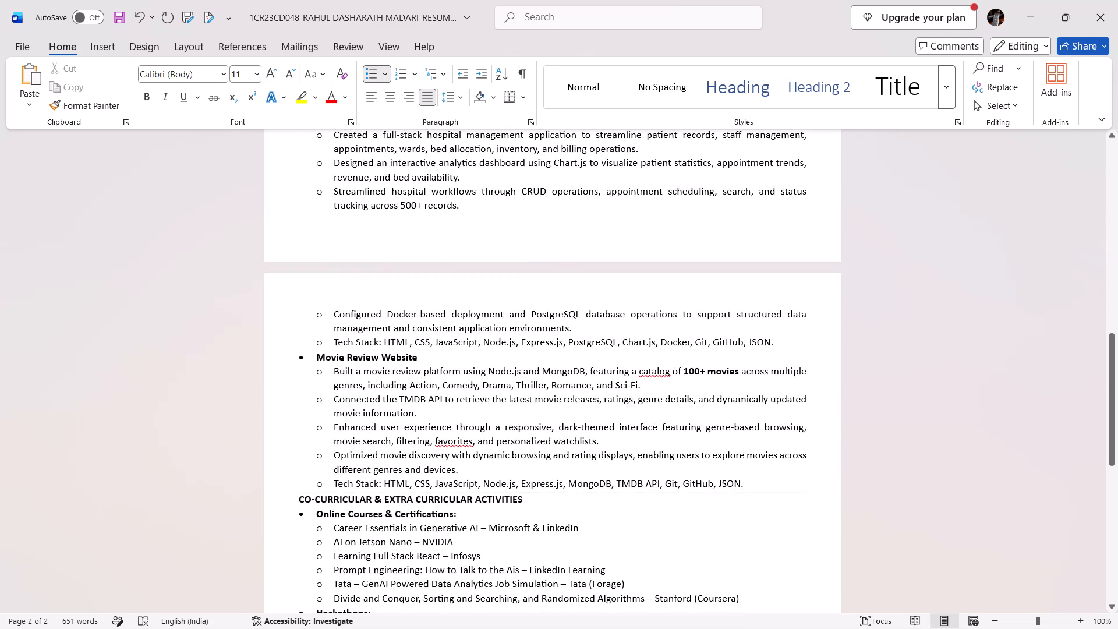
right_click(455, 442)
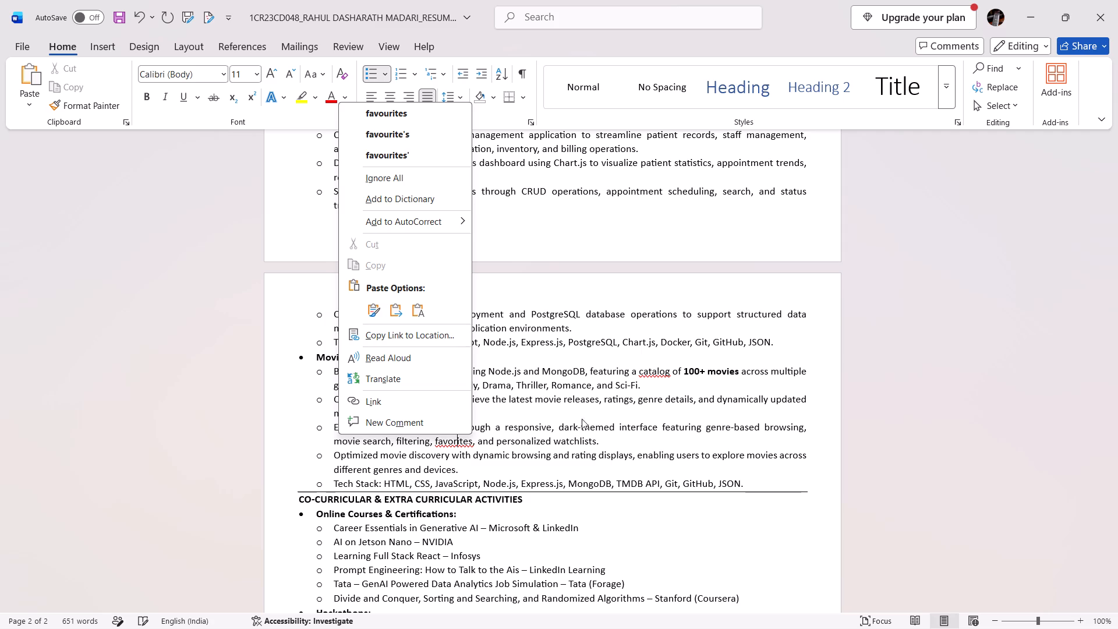
click(466, 439)
right_click(459, 440)
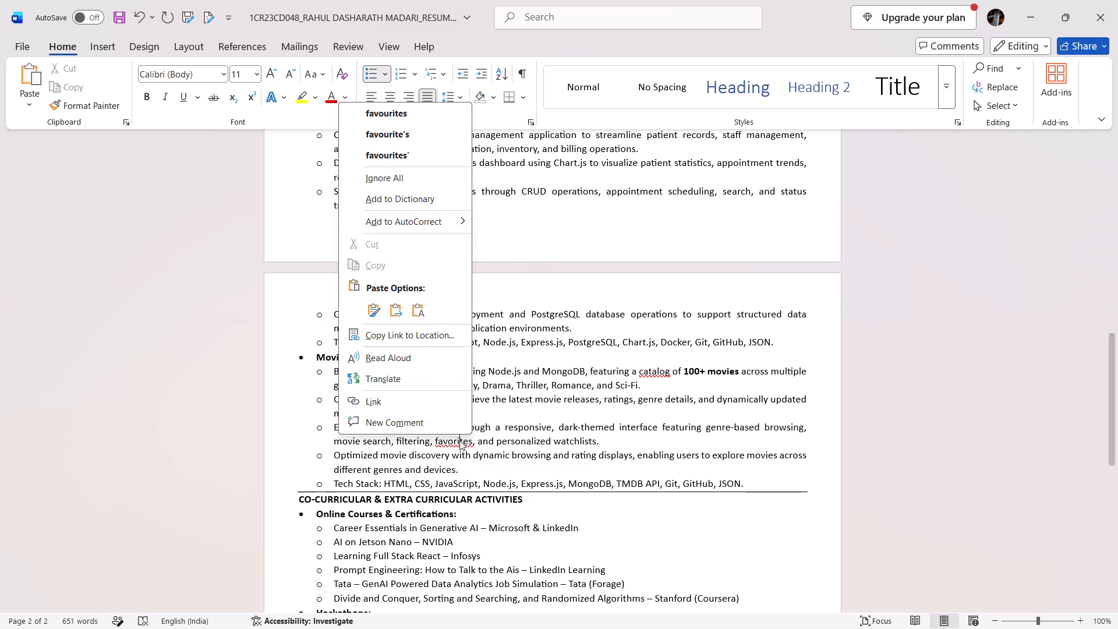
click(384, 178)
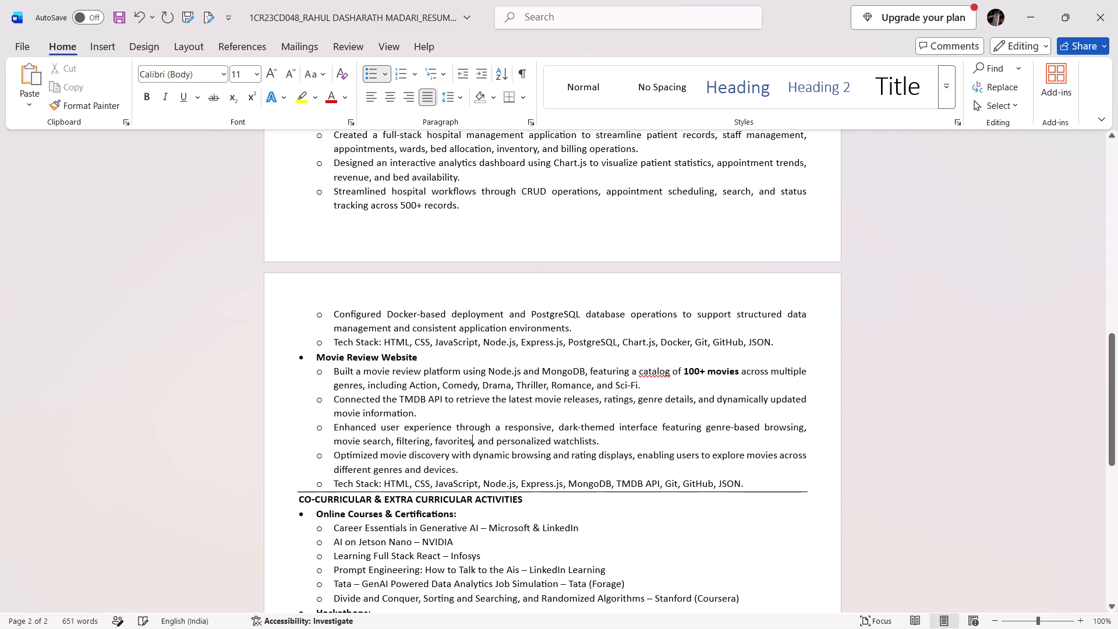
right_click(654, 372)
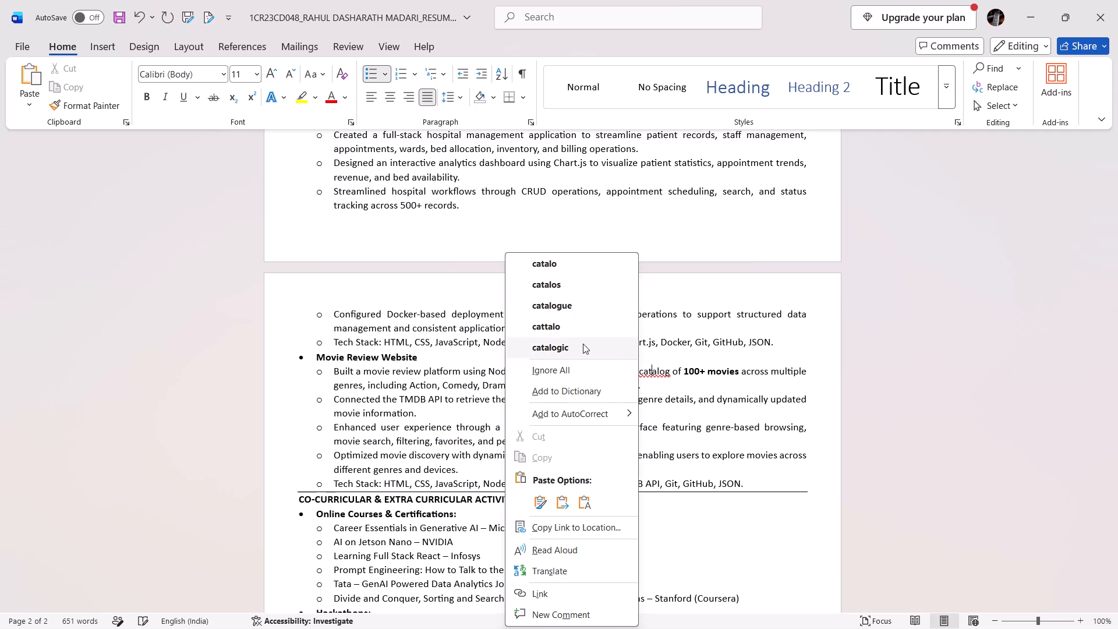
click(553, 370)
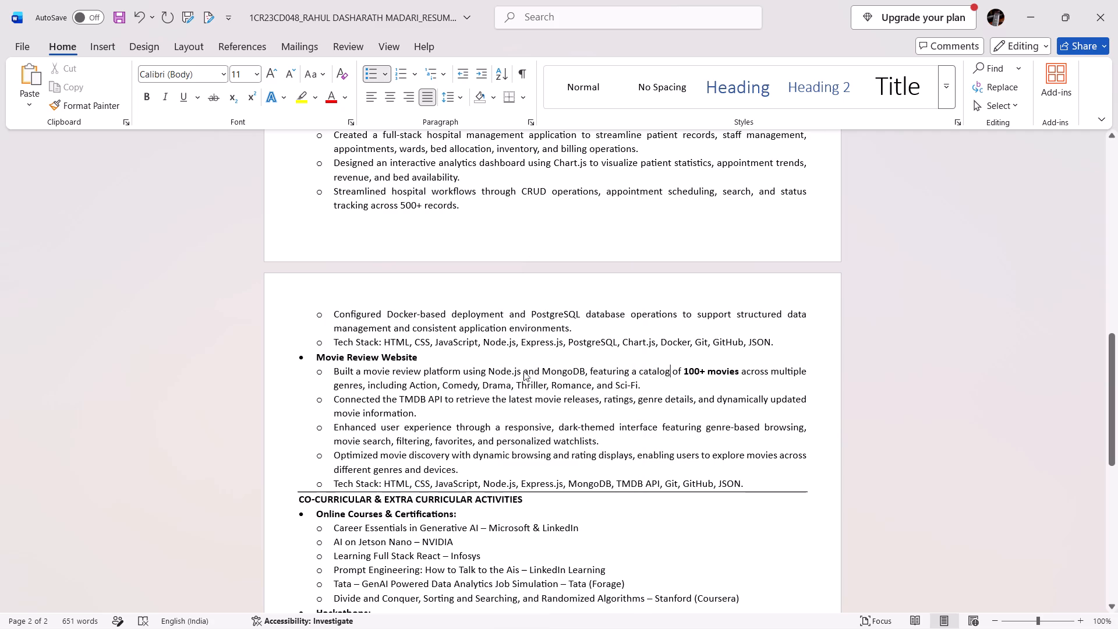
Review the resume's second page, from the Movie Review Website project through the activities, awards and personal details.
scroll(593, 422, down, 1)
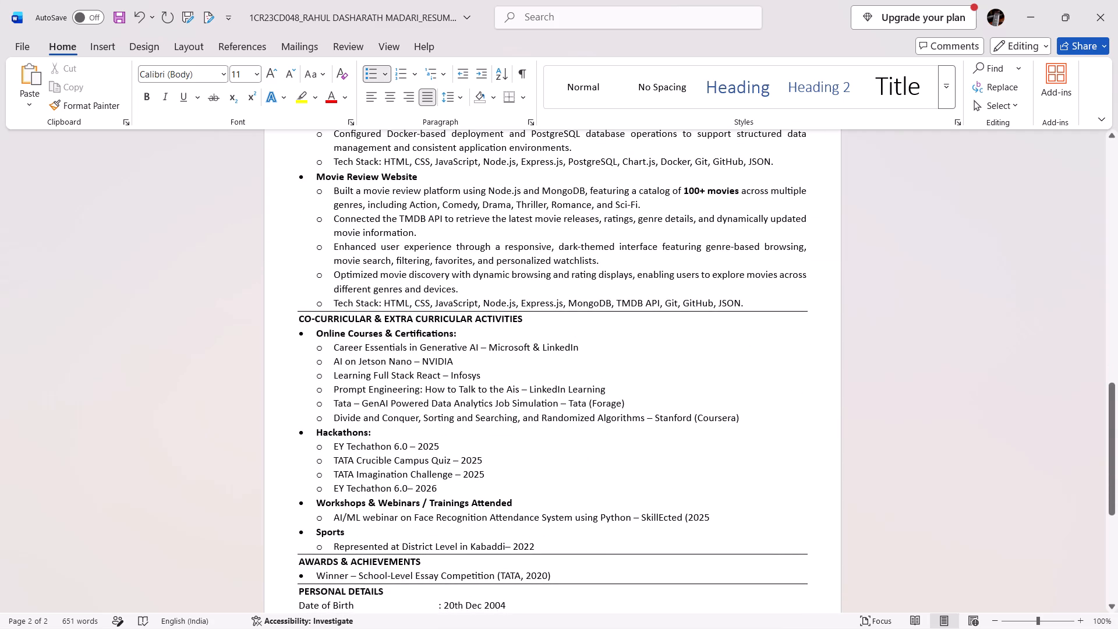
scroll(536, 410, down, 1)
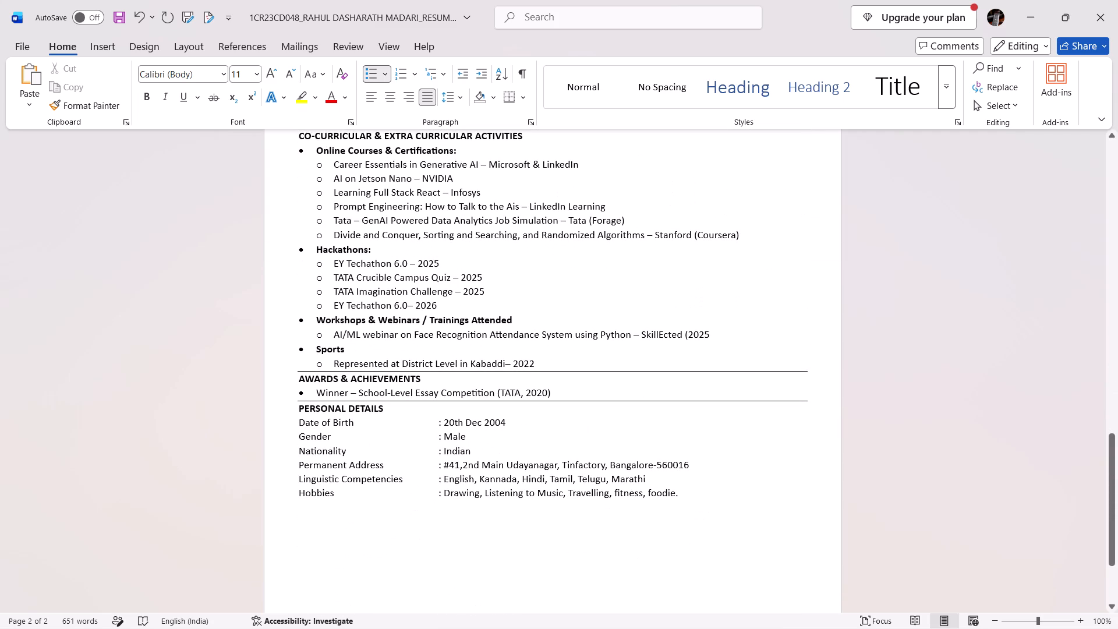
scroll(468, 364, down, 1)
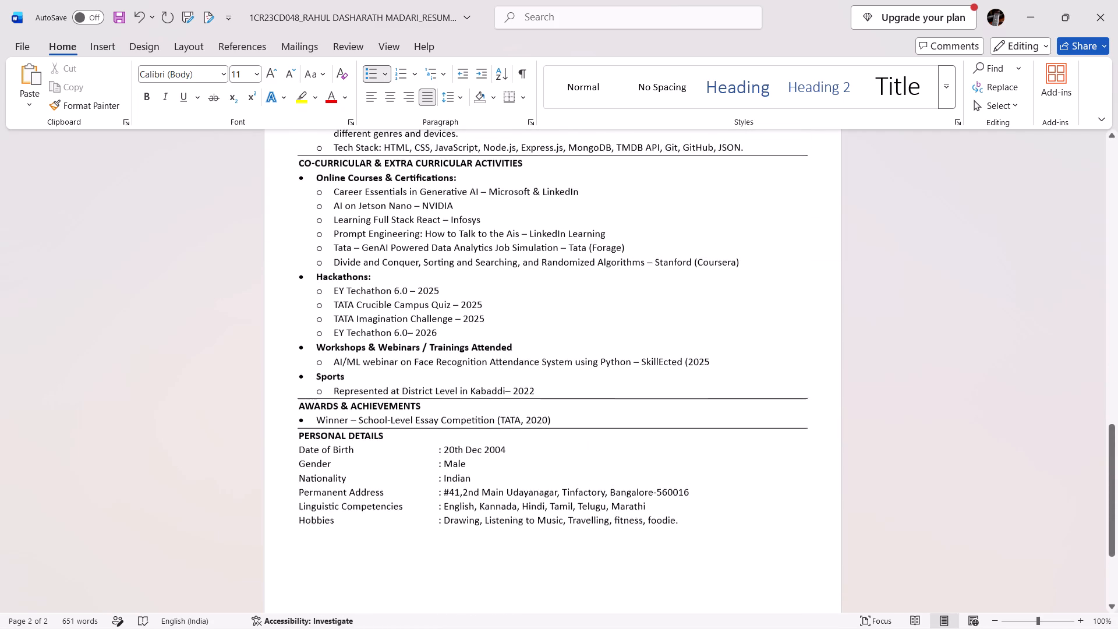
scroll(468, 364, down, 1)
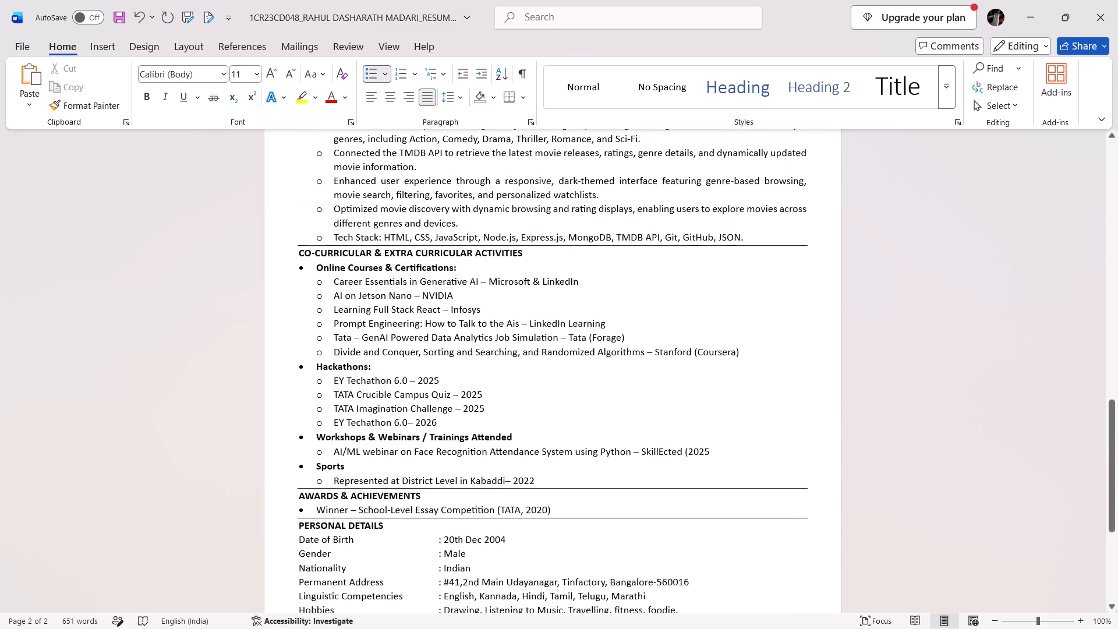
scroll(468, 364, down, 3)
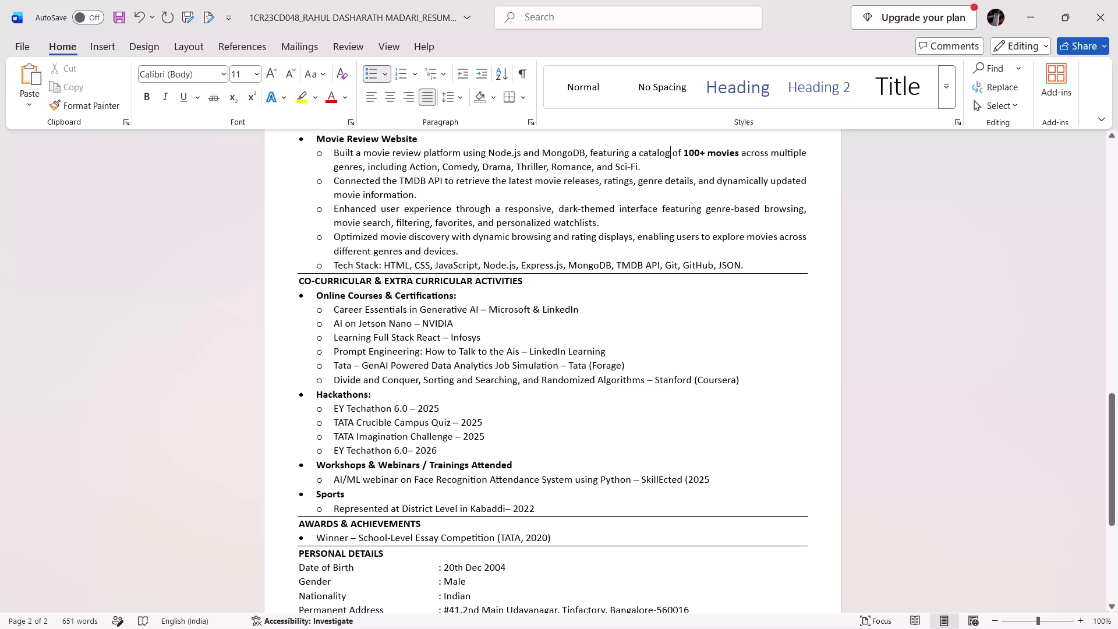
scroll(468, 364, down, 1)
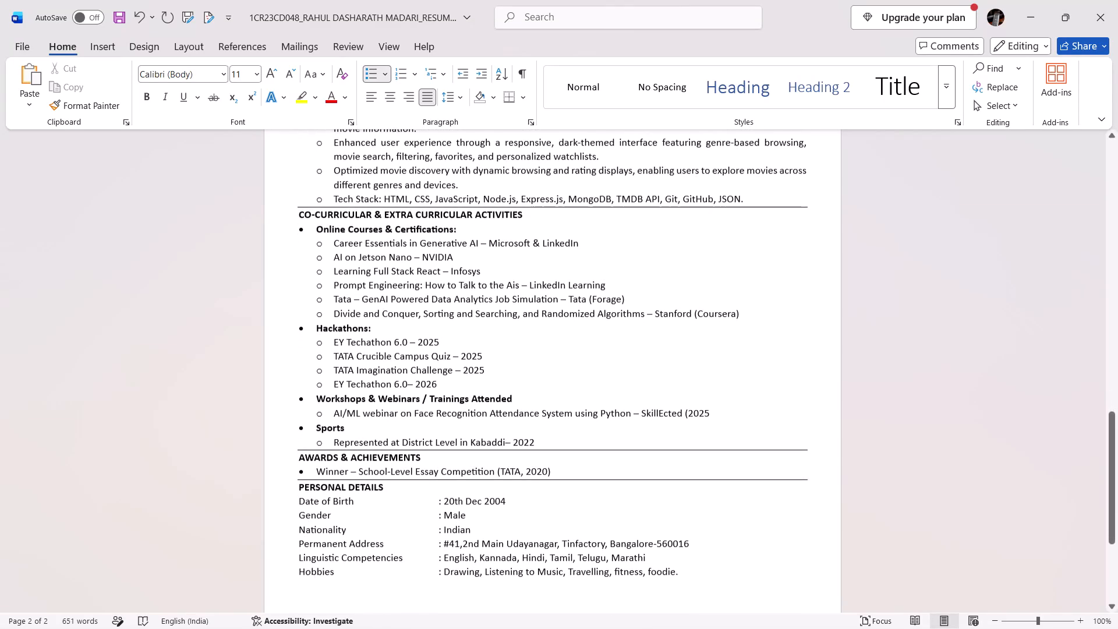
scroll(468, 364, down, 1)
scroll(468, 364, up, 5)
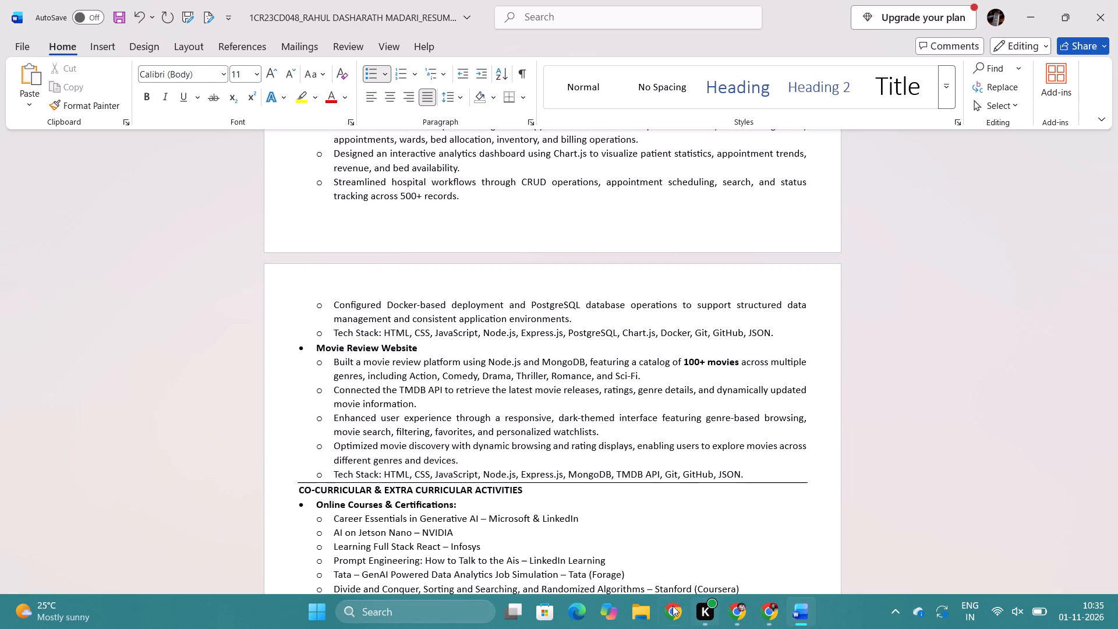
Open the PDF resume whose name ends in "RESUME(1)" from the RESUME folder in File Explorer.
click(634, 610)
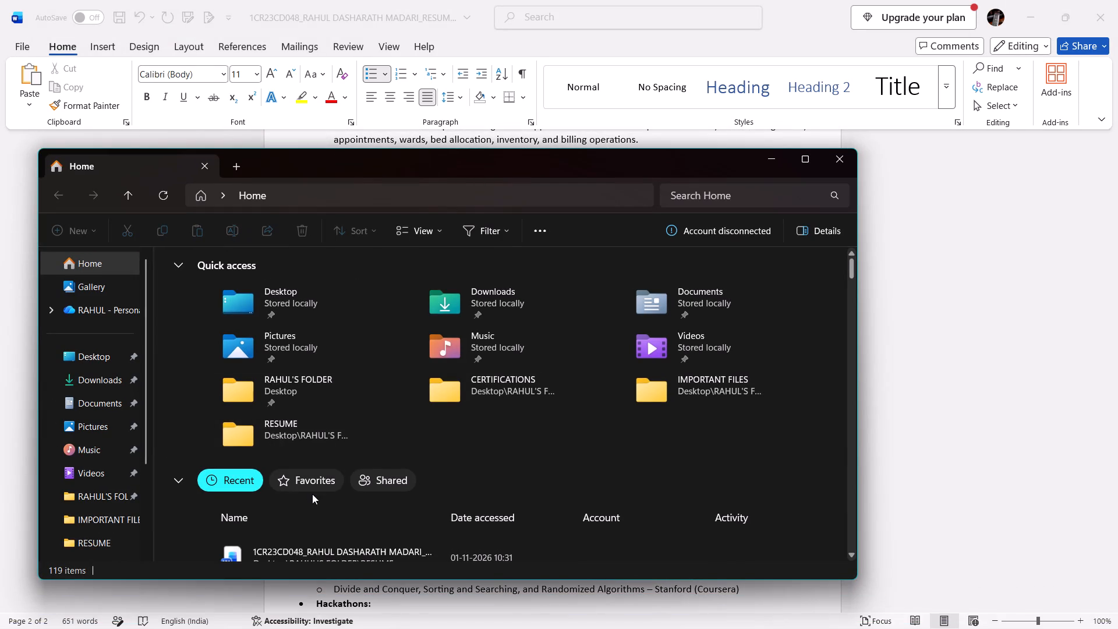
scroll(312, 494, down, 1)
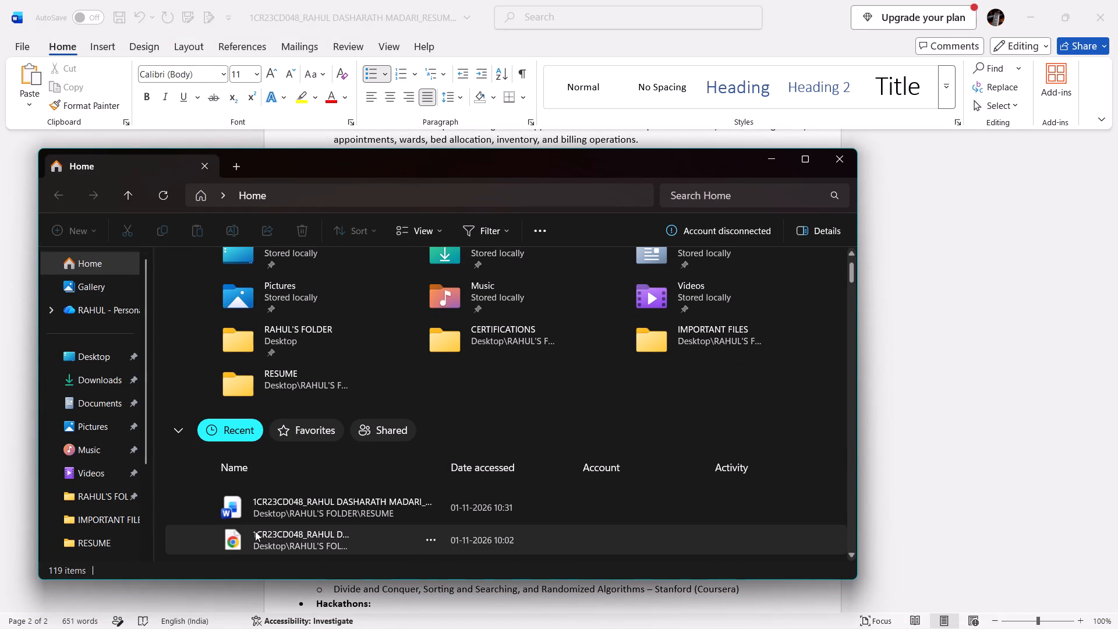
click(88, 381)
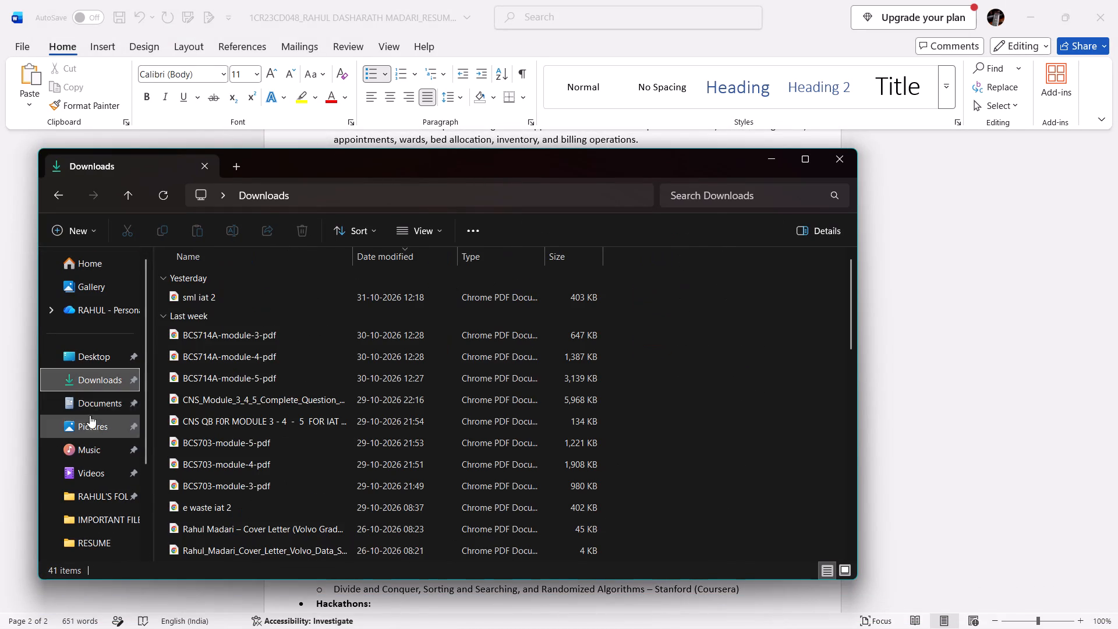
click(78, 543)
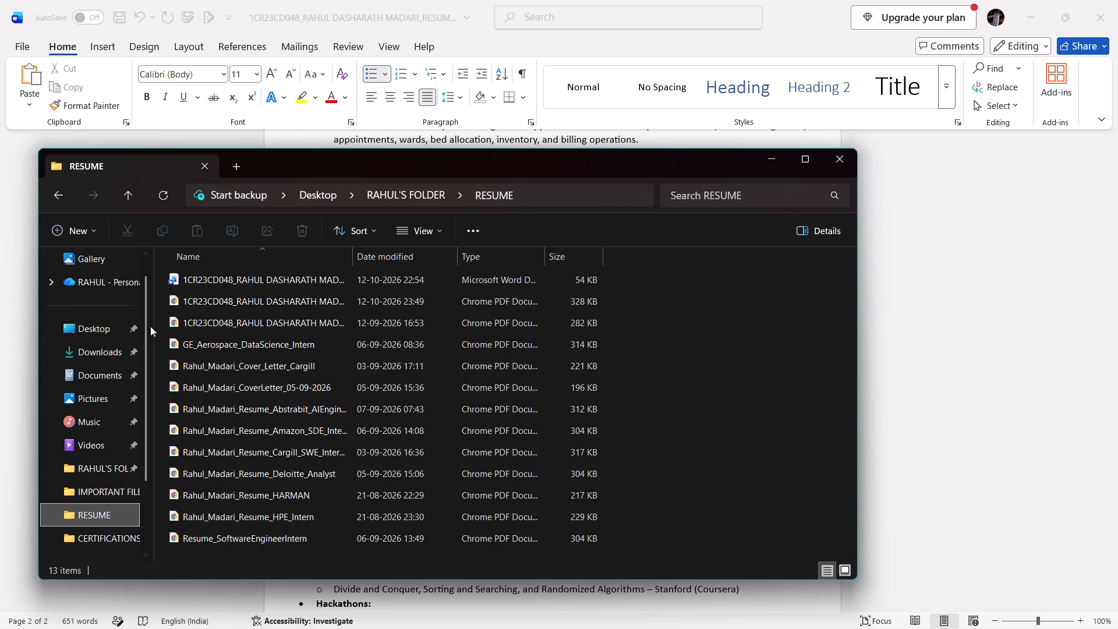
double_click(231, 301)
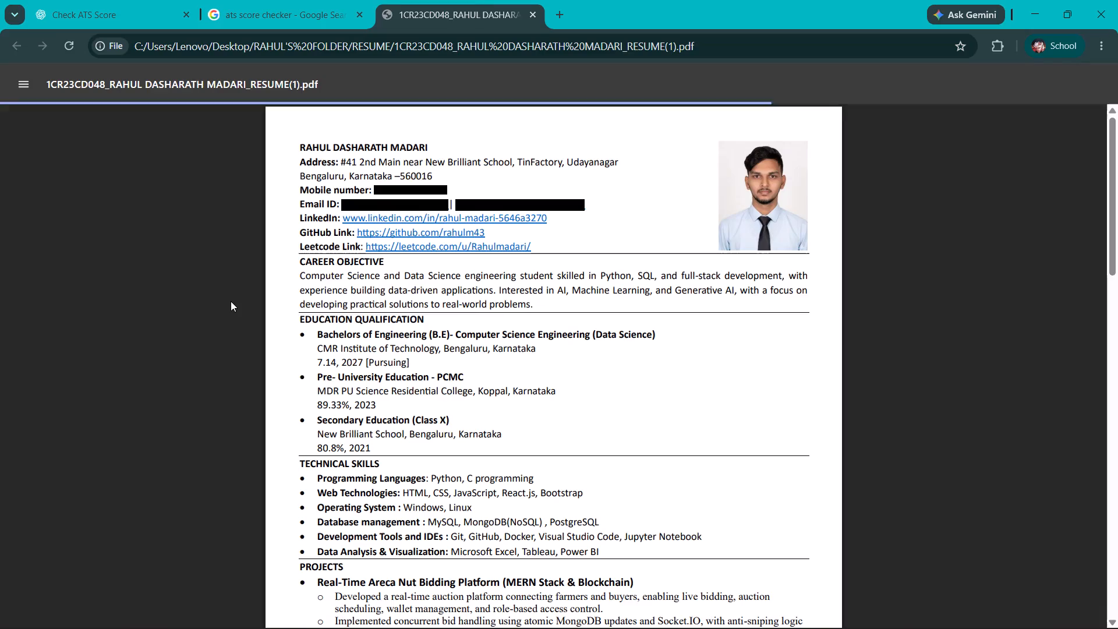
Examine the PDF resume's projects, hackathons and leadership sections for comparison with the Word version.
scroll(545, 321, down, 4)
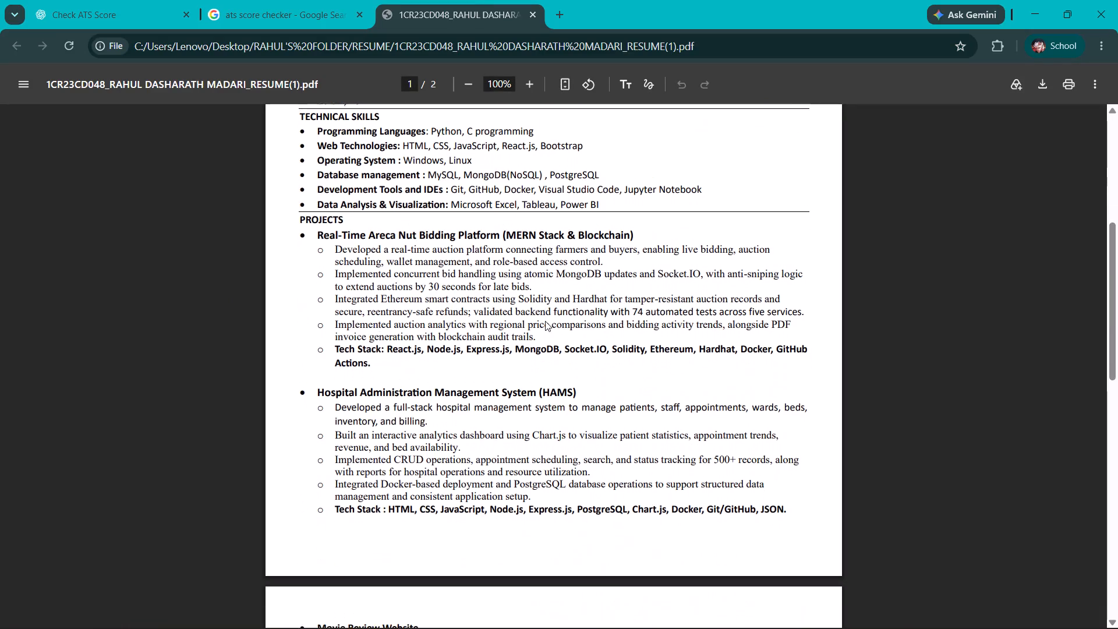
scroll(545, 321, down, 2)
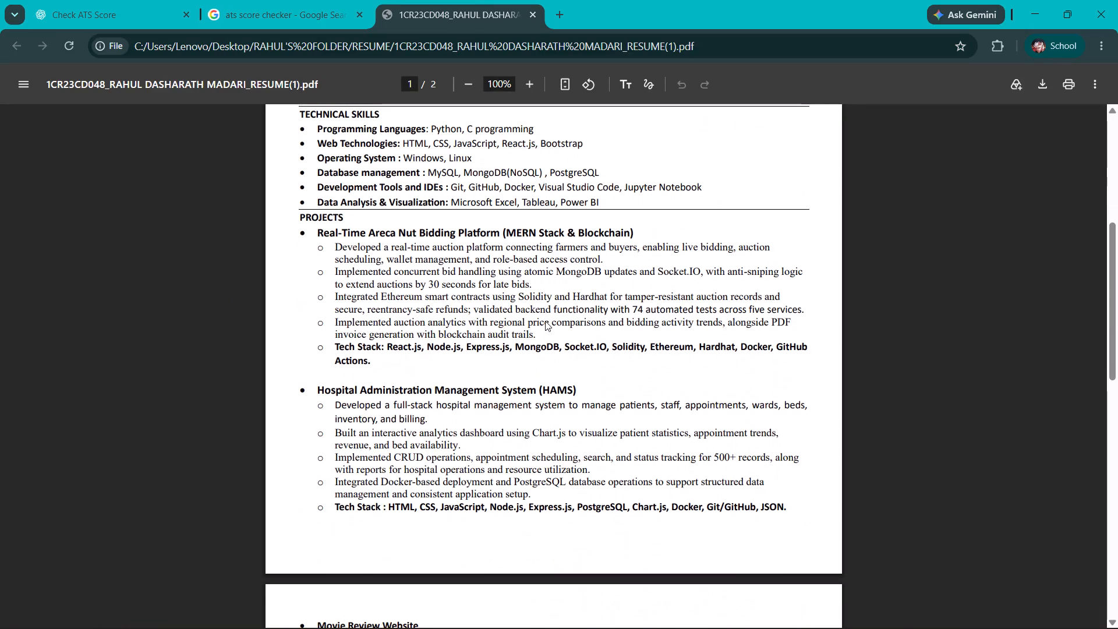
scroll(545, 321, down, 4)
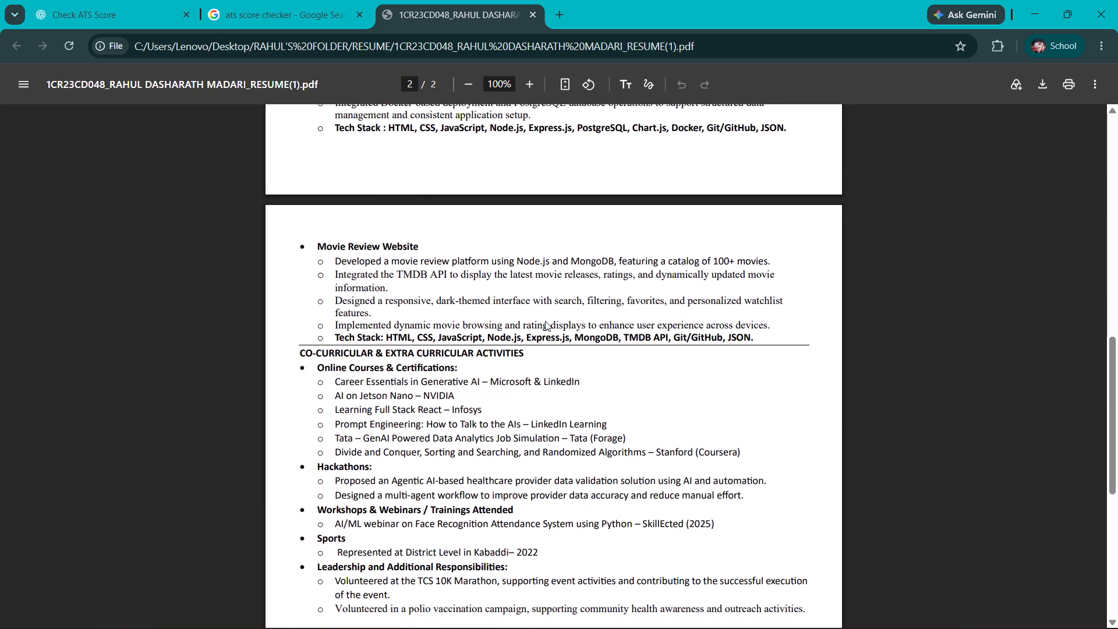
scroll(545, 321, down, 2)
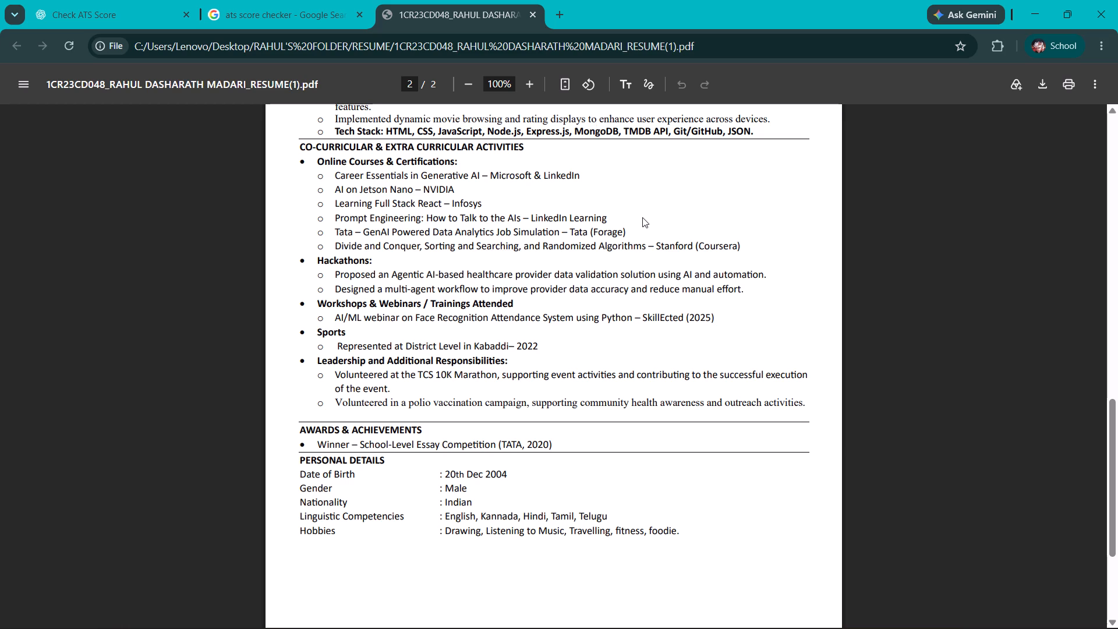
scroll(642, 217, up, 1)
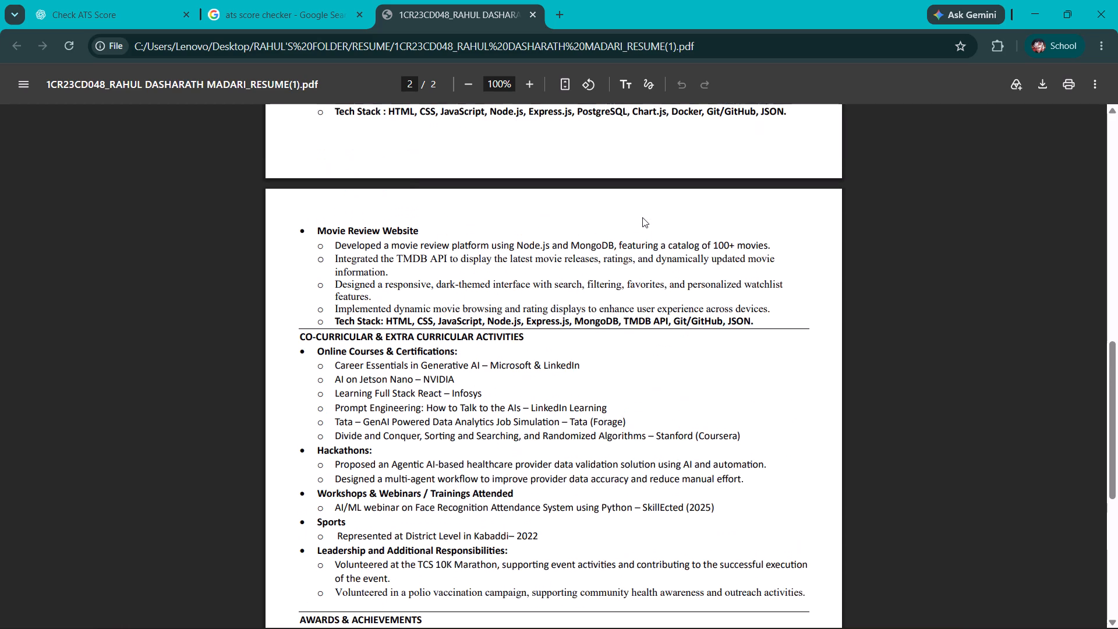
Compare the PDF resume, from the Movie Review Website project back to the header, with the Word version's sections.
scroll(642, 217, up, 2)
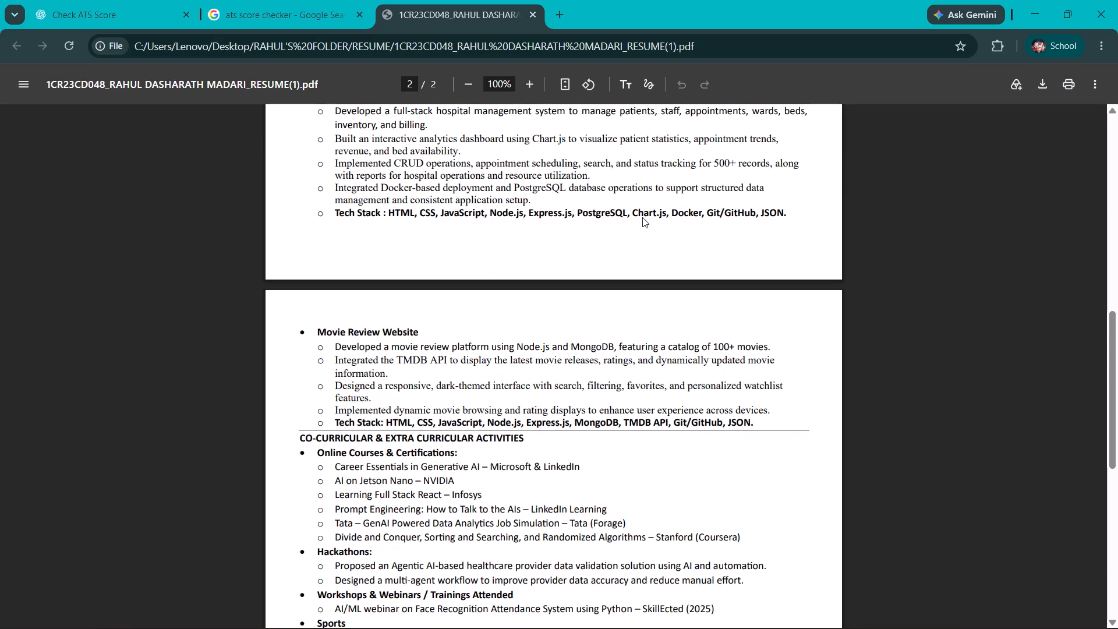
scroll(642, 217, up, 3)
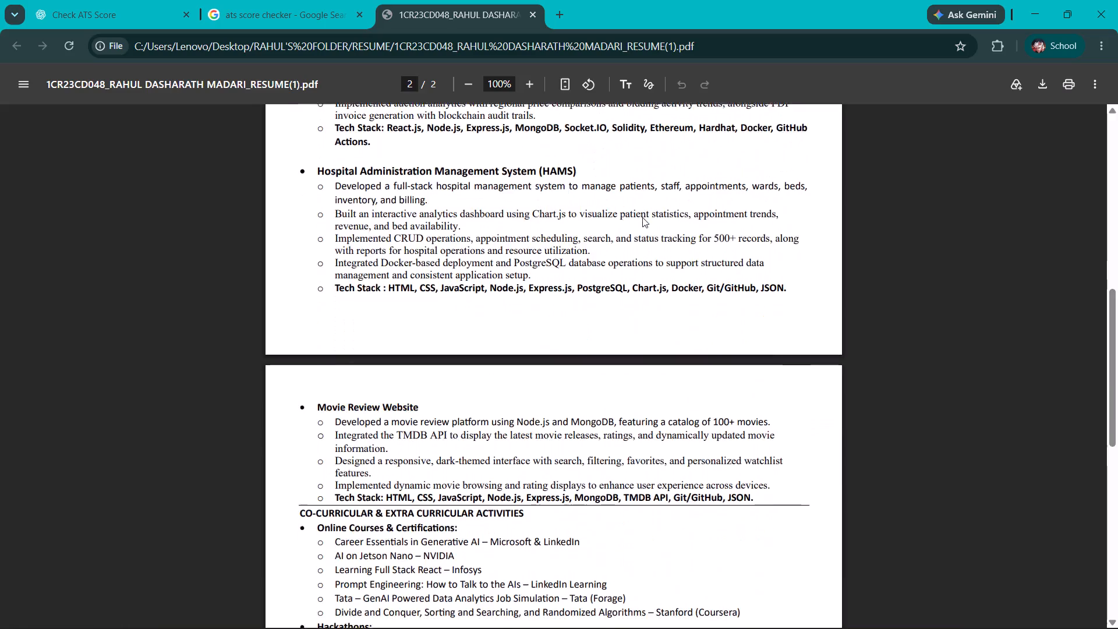
scroll(642, 217, up, 1)
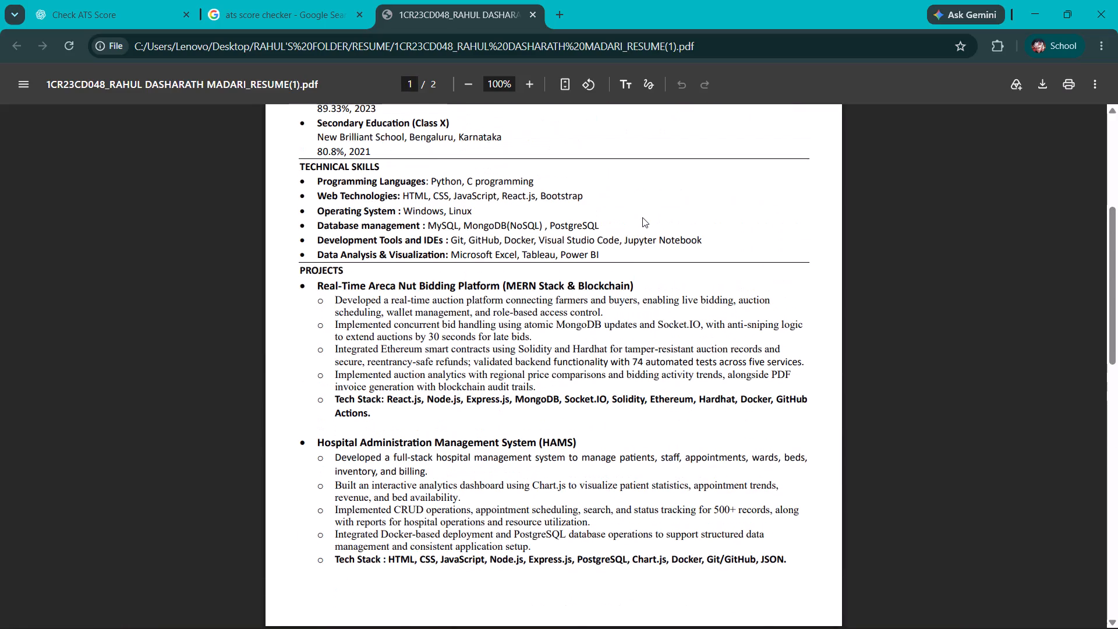
scroll(642, 217, up, 6)
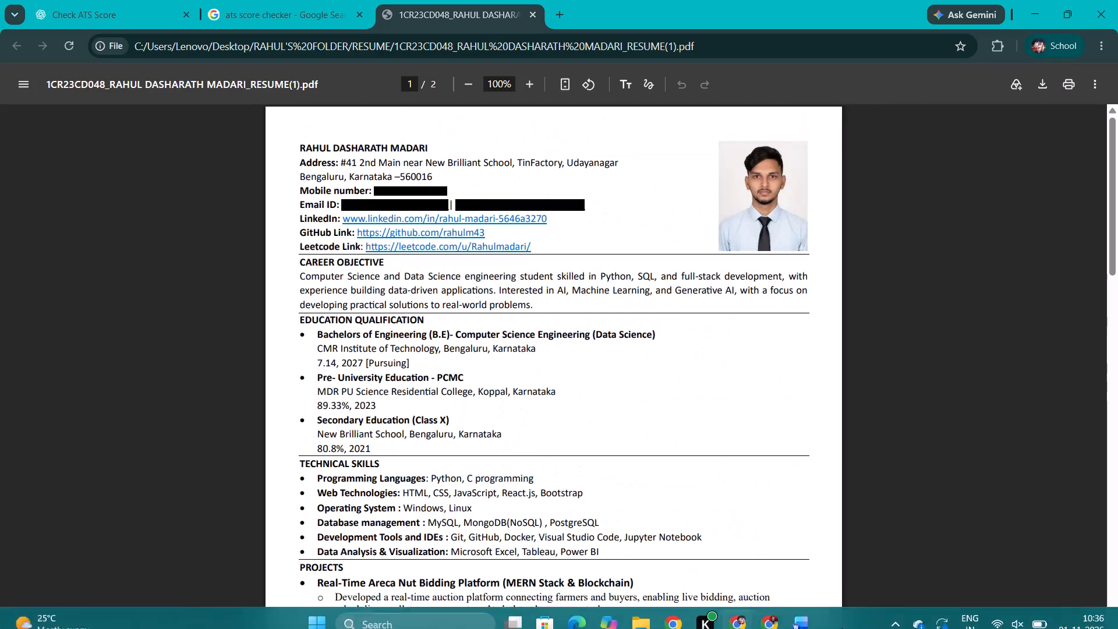
click(804, 557)
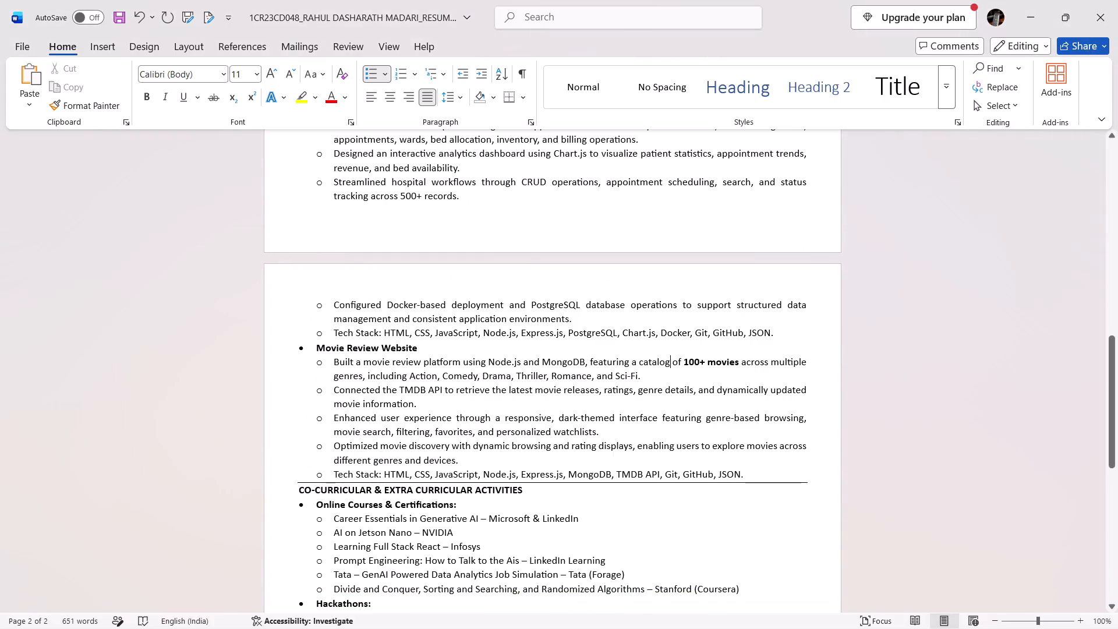
click(515, 394)
scroll(529, 426, up, 9)
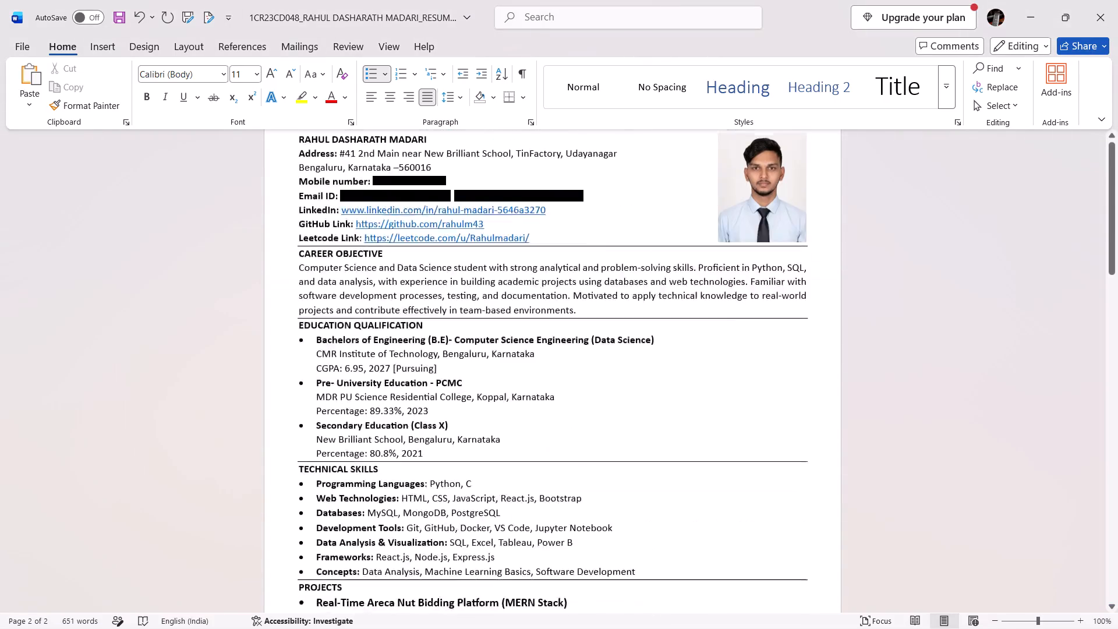
scroll(529, 426, down, 6)
click(567, 402)
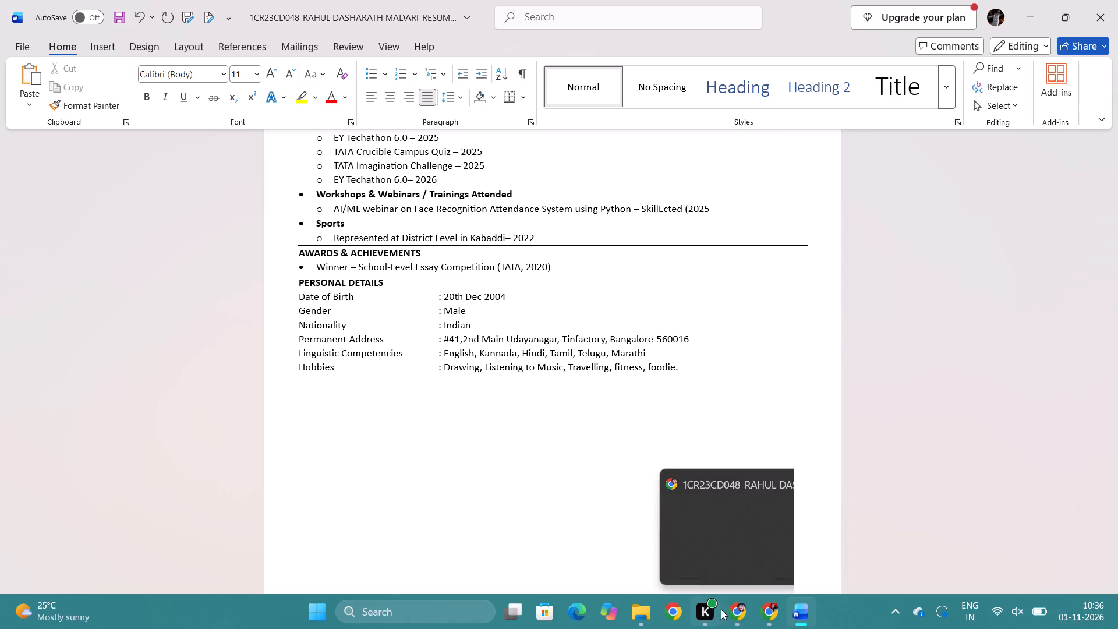
Return to the PDF resume in Chrome and examine it from the header through the personal details.
click(736, 609)
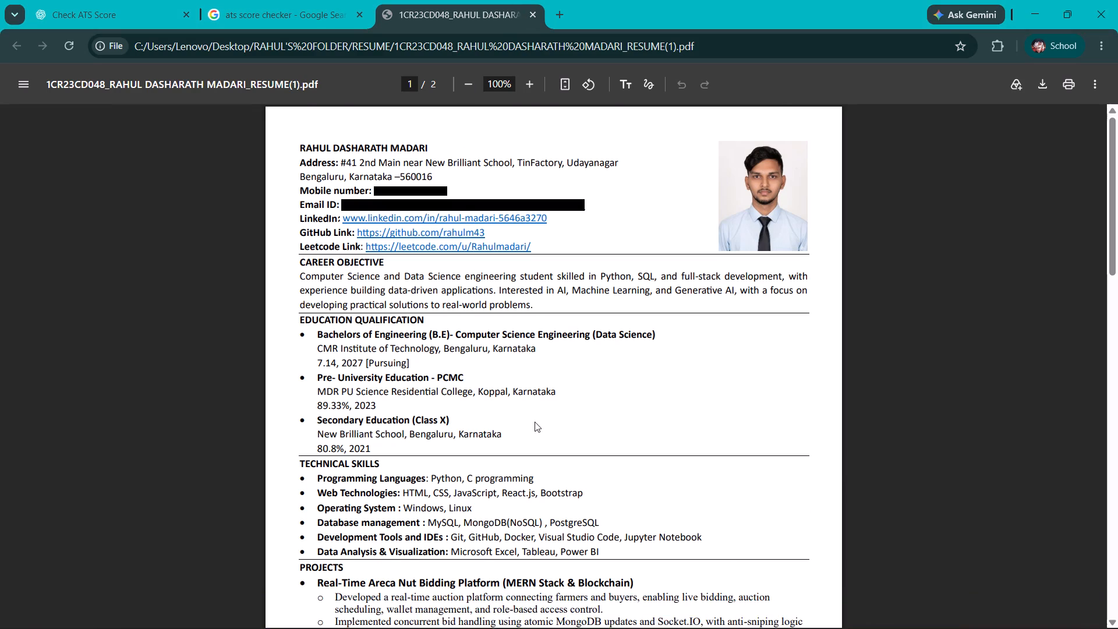
scroll(535, 422, down, 1)
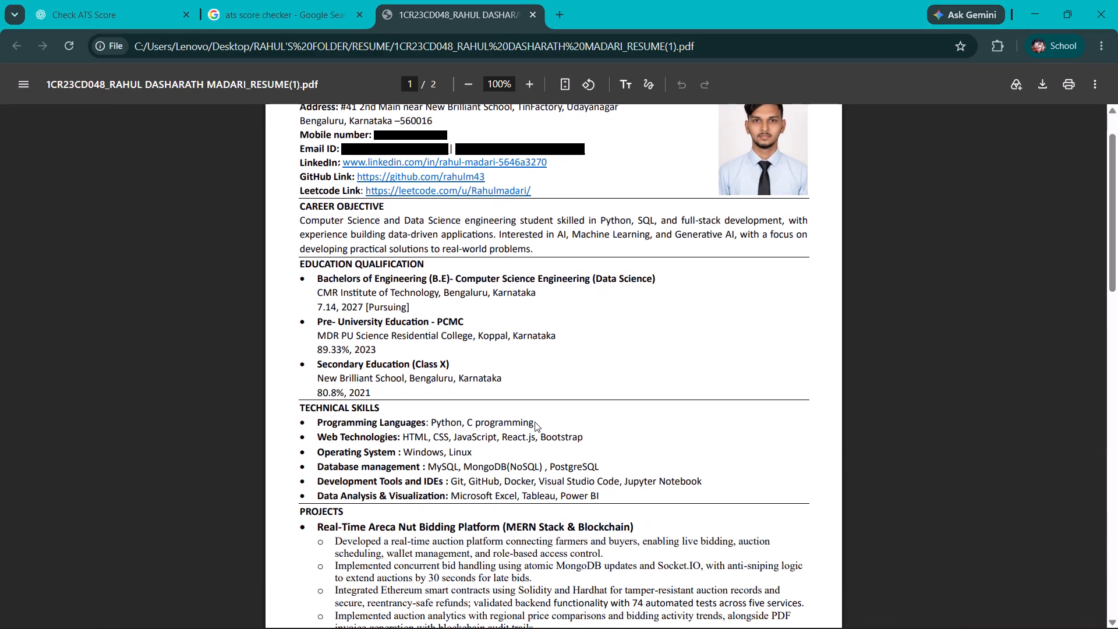
scroll(535, 422, down, 5)
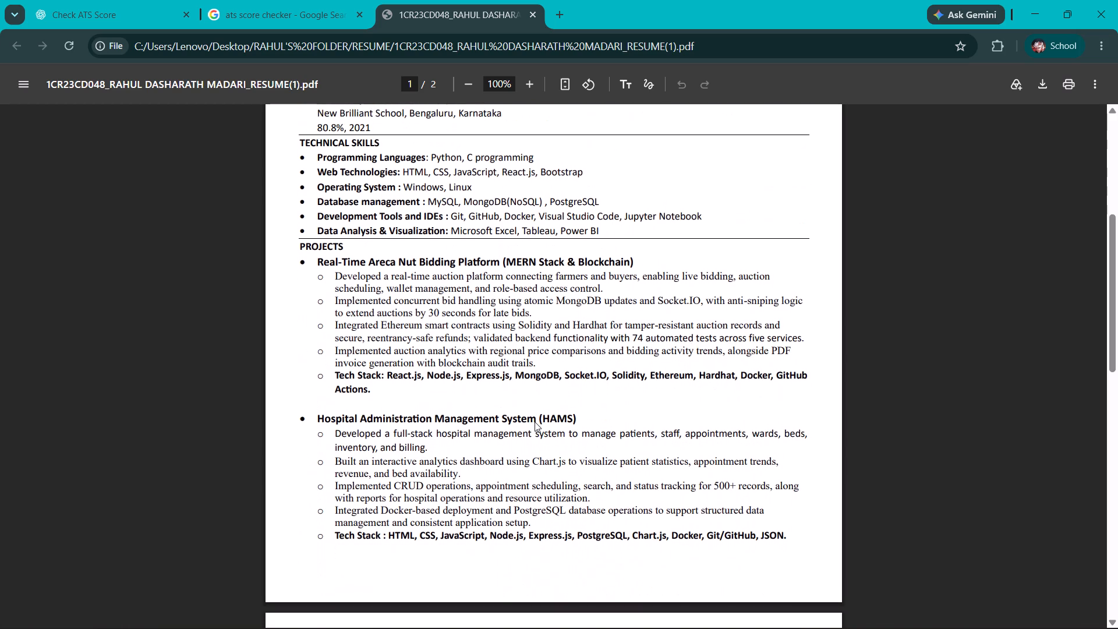
scroll(535, 422, down, 2)
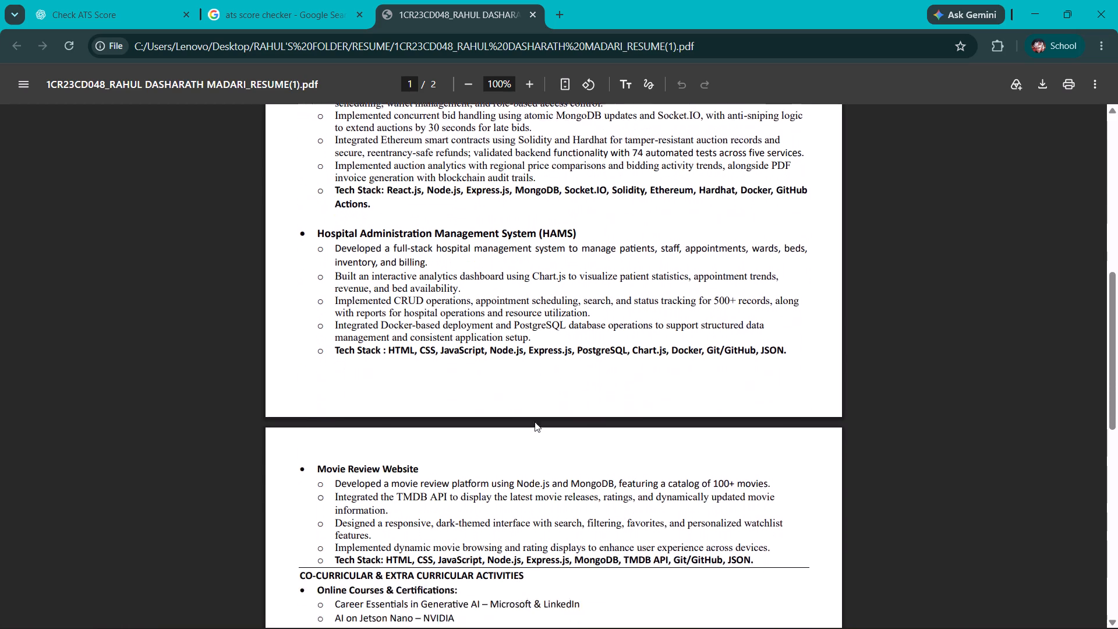
scroll(535, 422, down, 4)
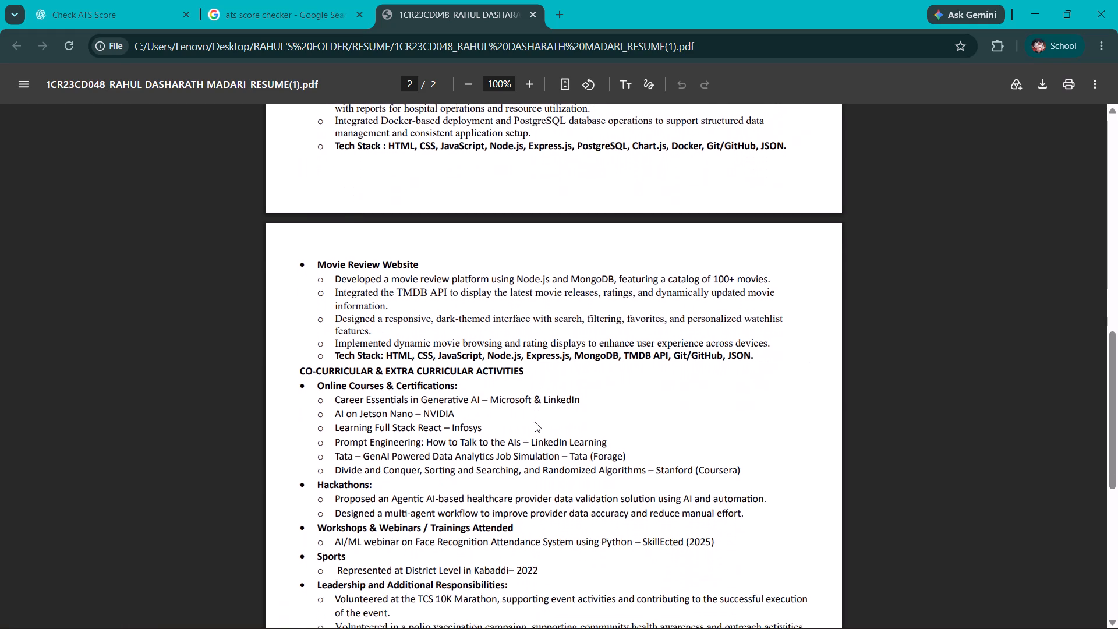
scroll(535, 422, down, 4)
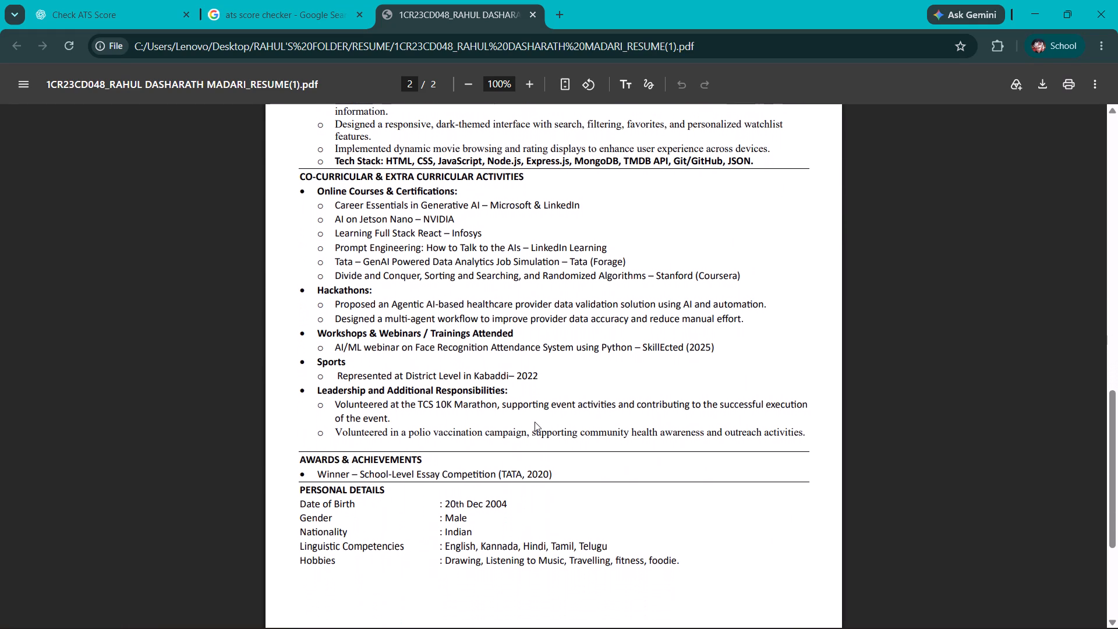
scroll(535, 422, down, 1)
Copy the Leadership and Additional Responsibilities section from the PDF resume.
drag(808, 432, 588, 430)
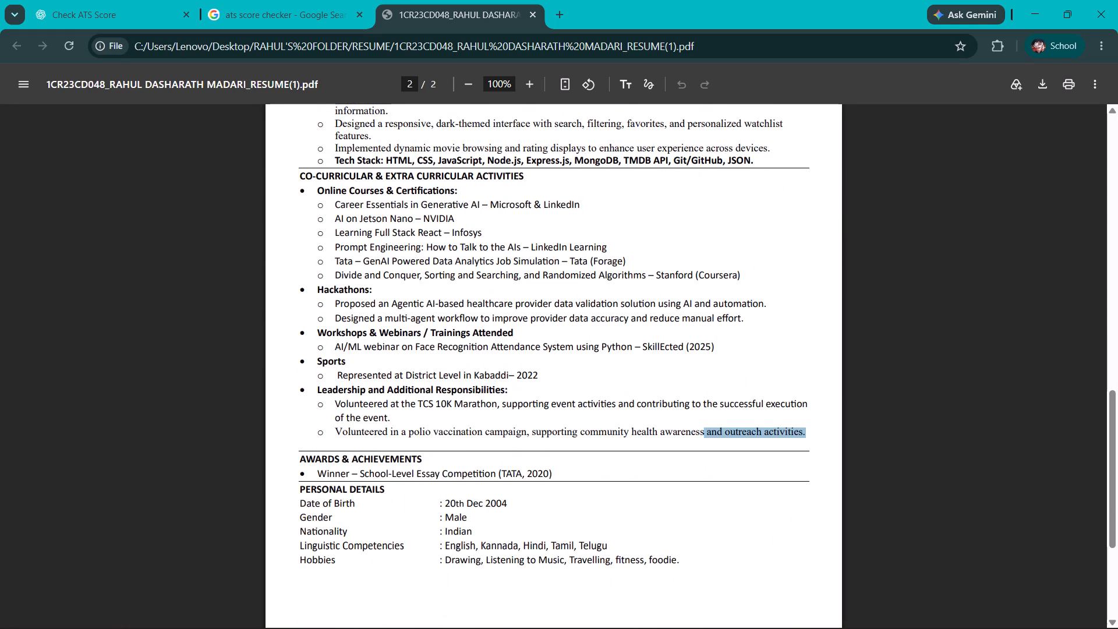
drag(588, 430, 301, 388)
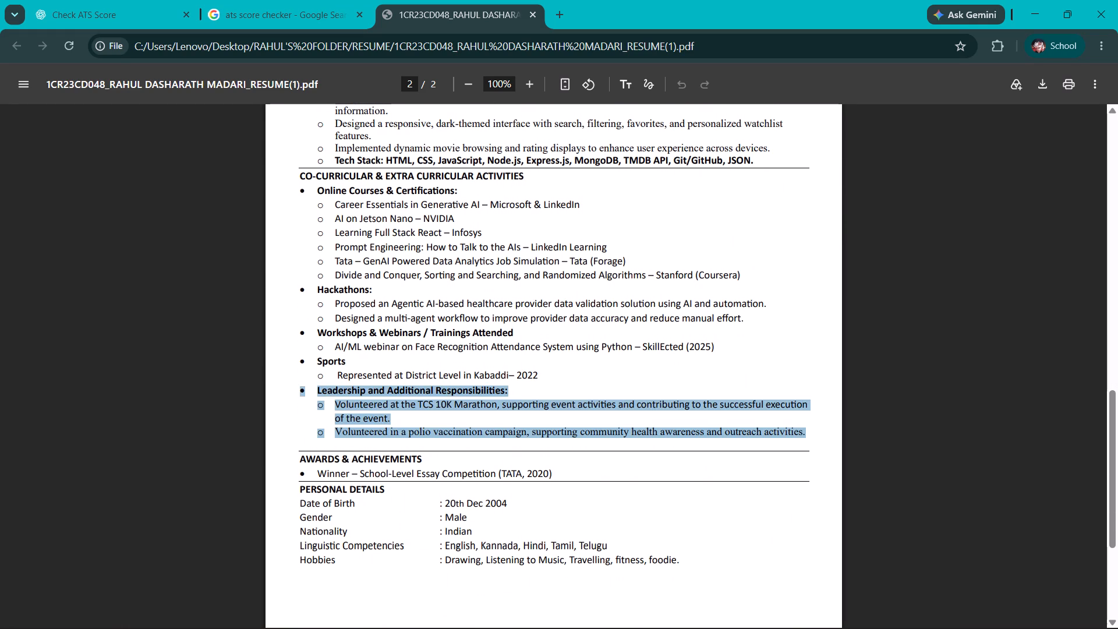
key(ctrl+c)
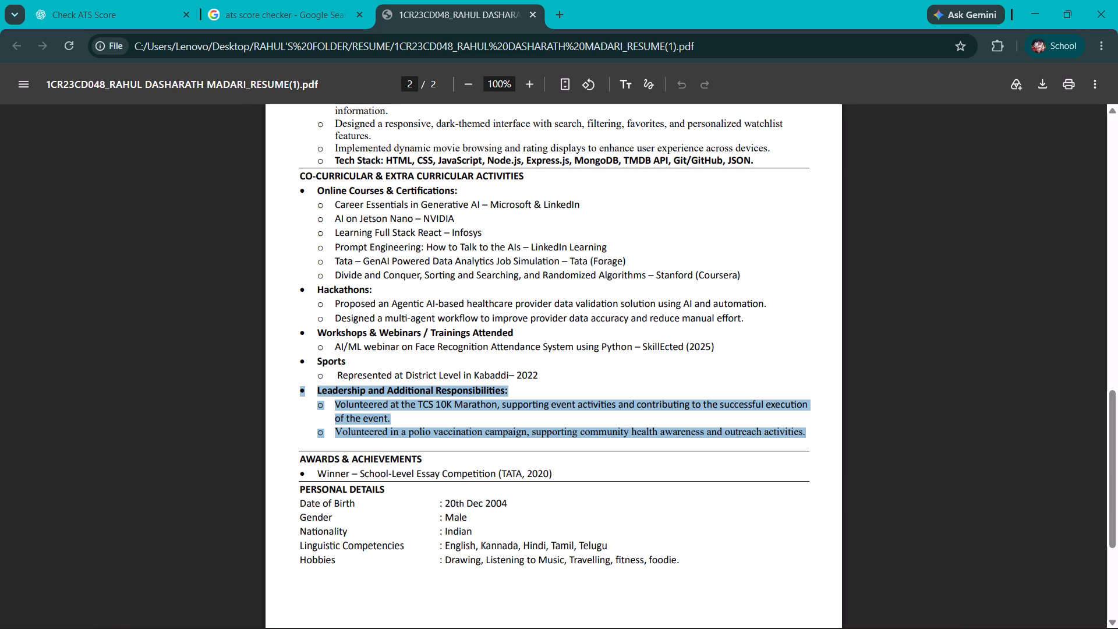
click(550, 359)
drag(745, 317, 436, 306)
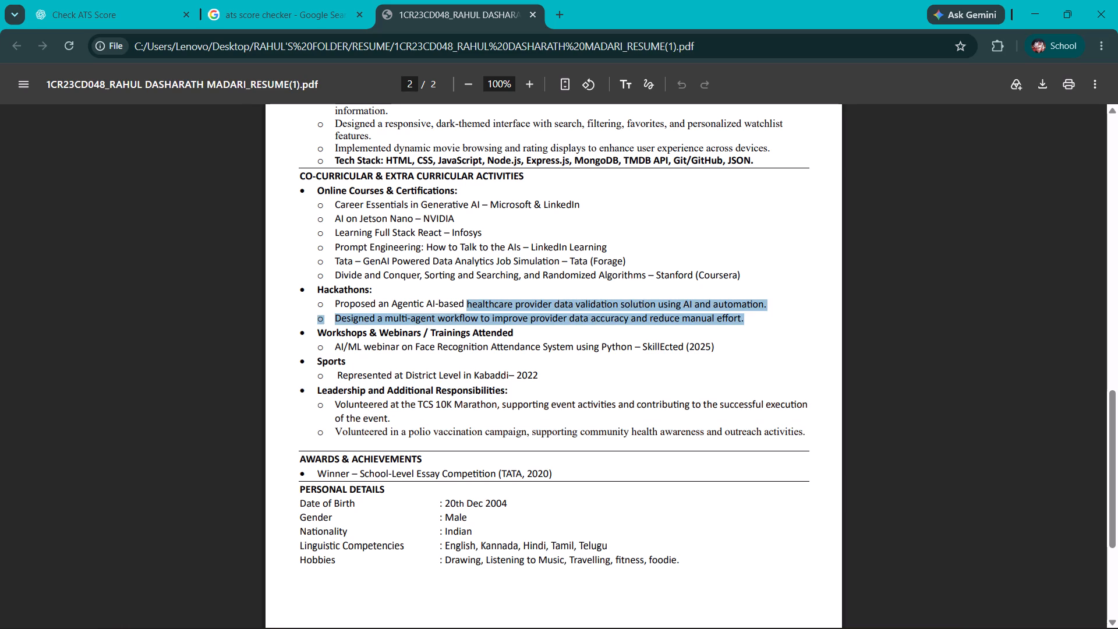
drag(436, 306, 299, 291)
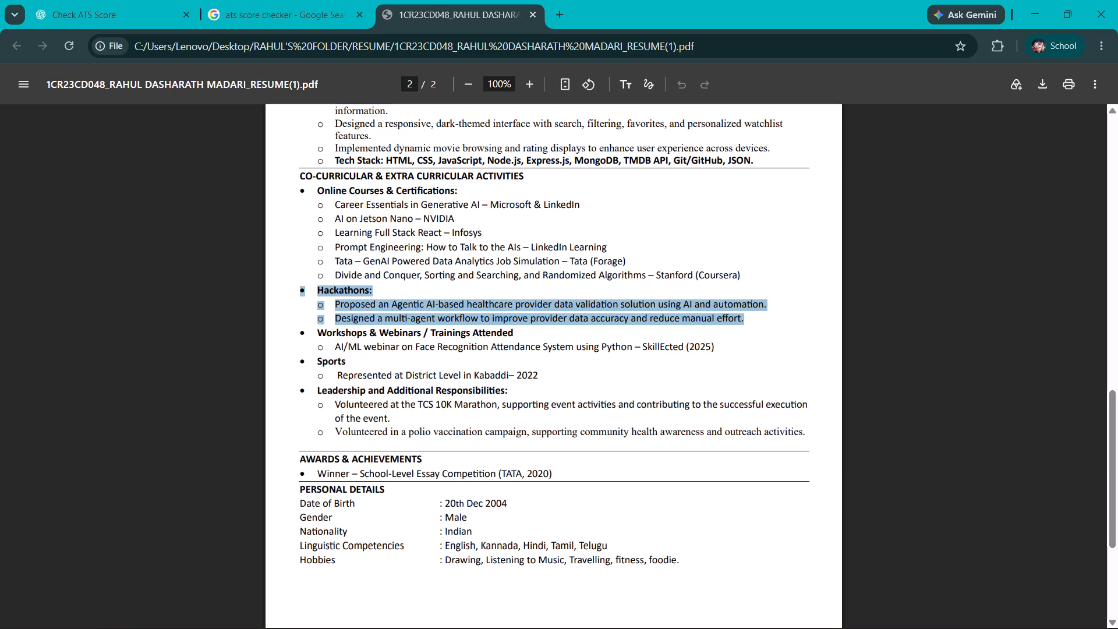
key(ctrl+c)
click(476, 352)
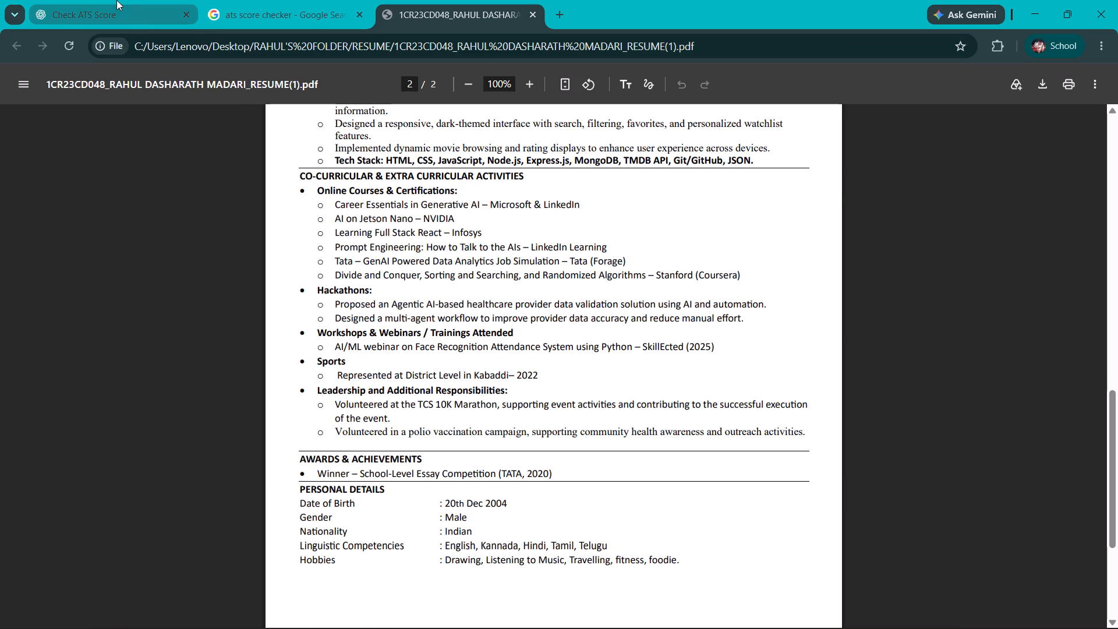
click(116, 0)
click(422, 587)
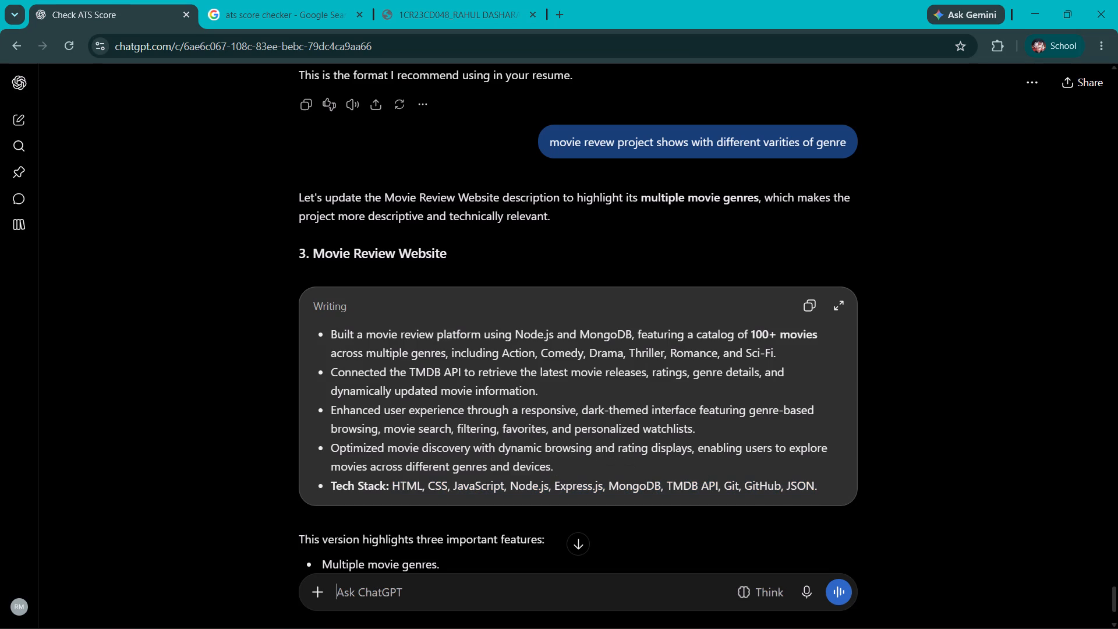
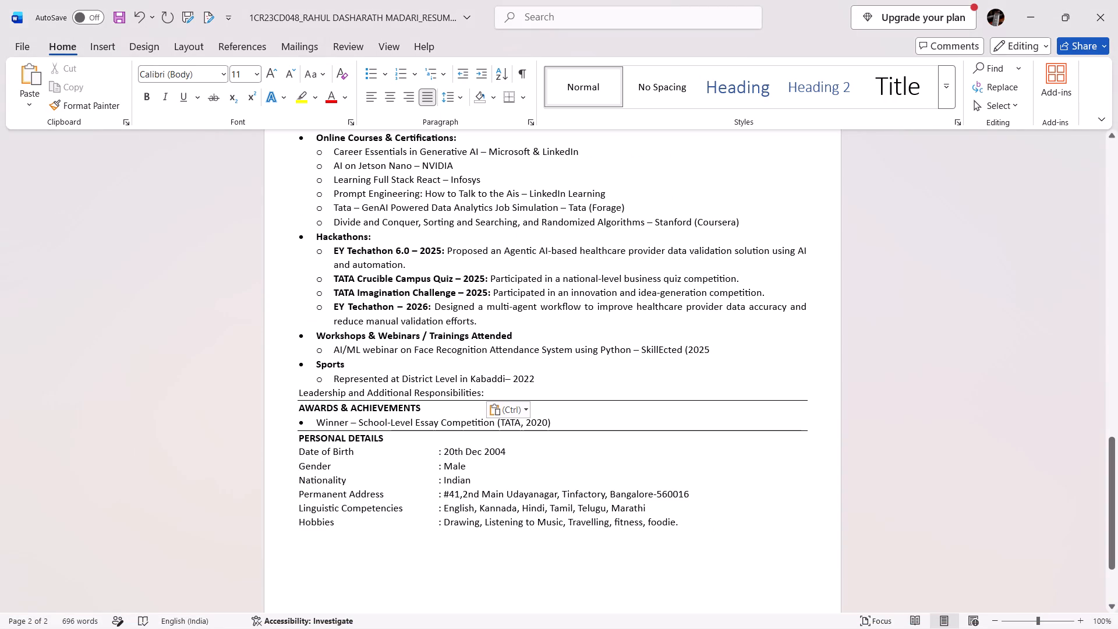
key(BackSpace)
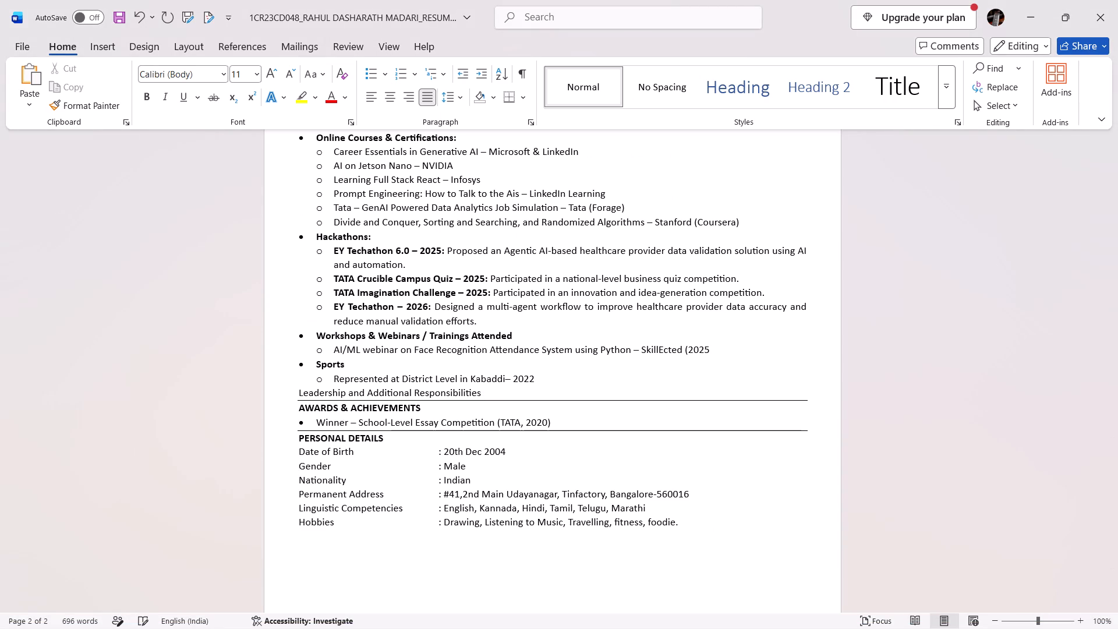
Make the "Leadership and Additional Responsibilities" heading bold.
drag(487, 391, 247, 398)
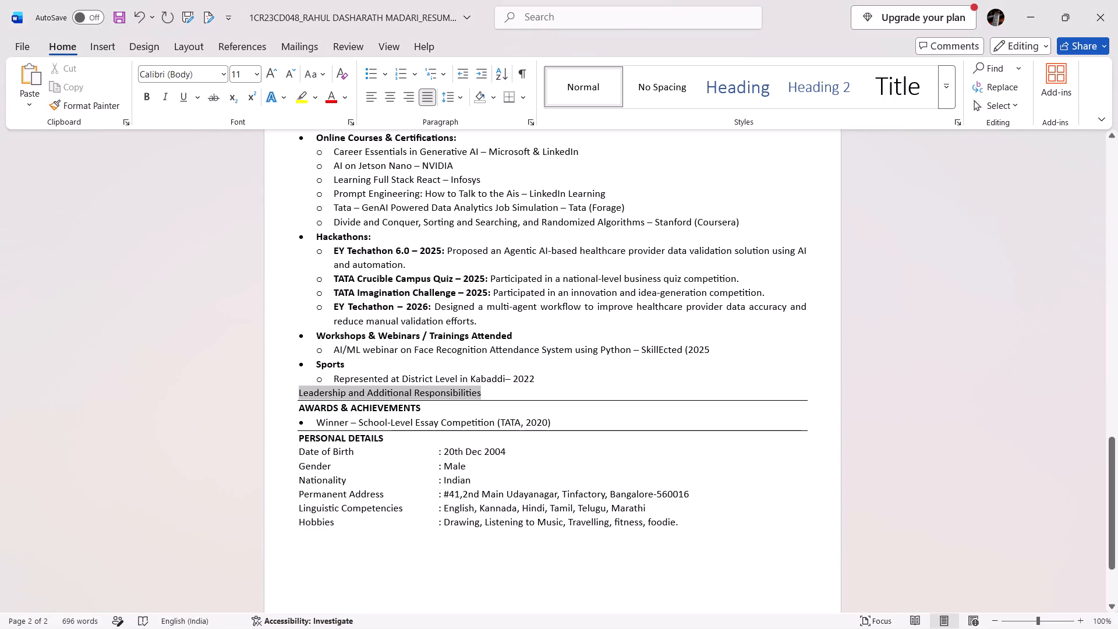
drag(247, 398, 271, 397)
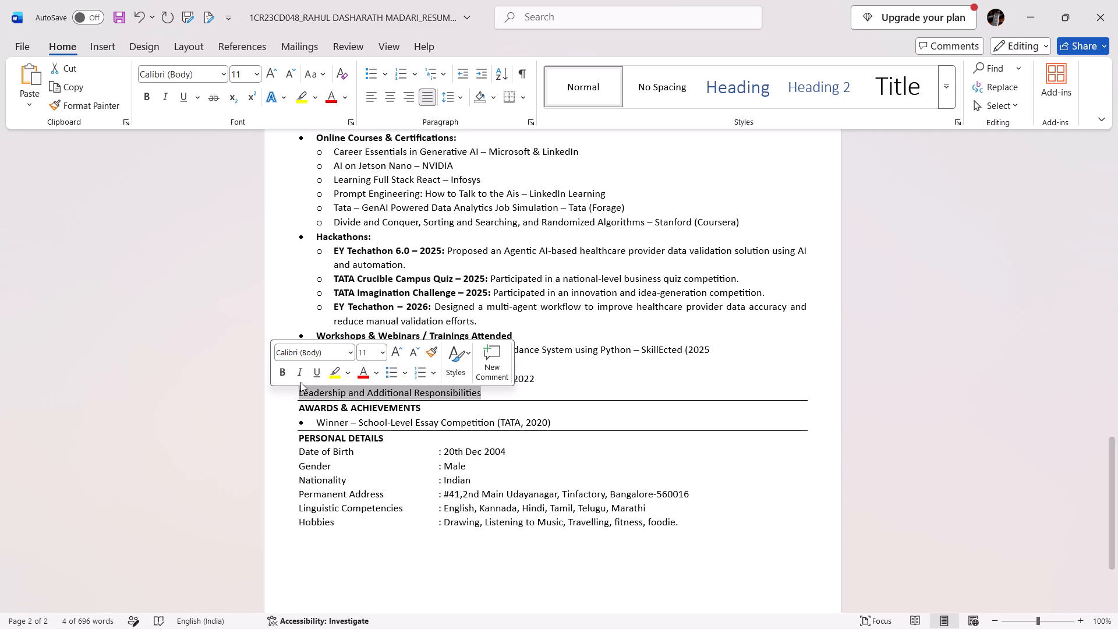
click(282, 374)
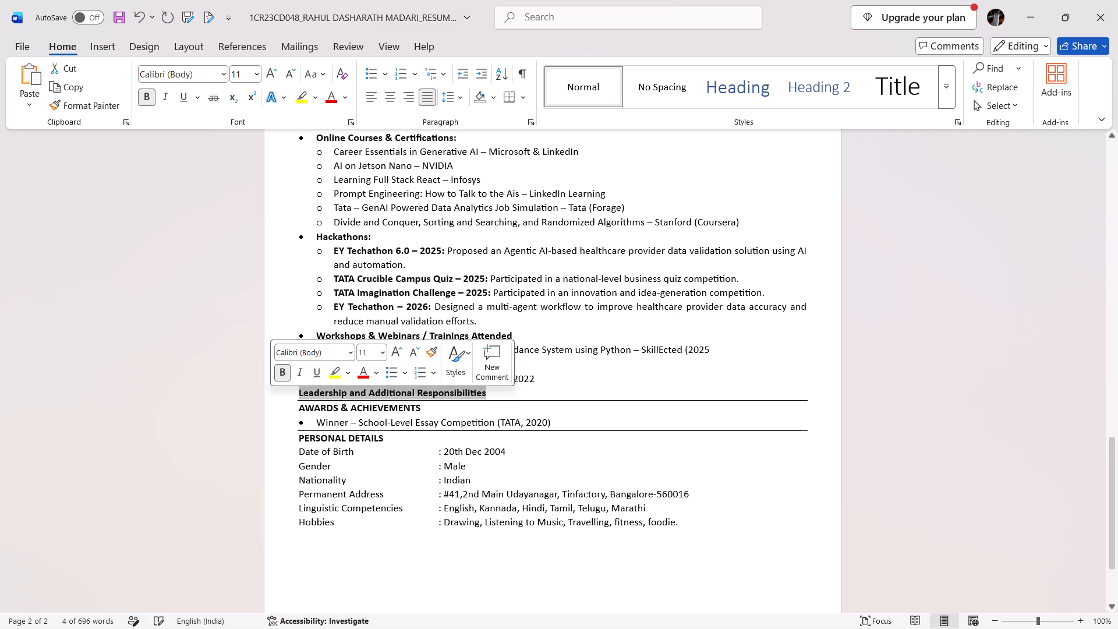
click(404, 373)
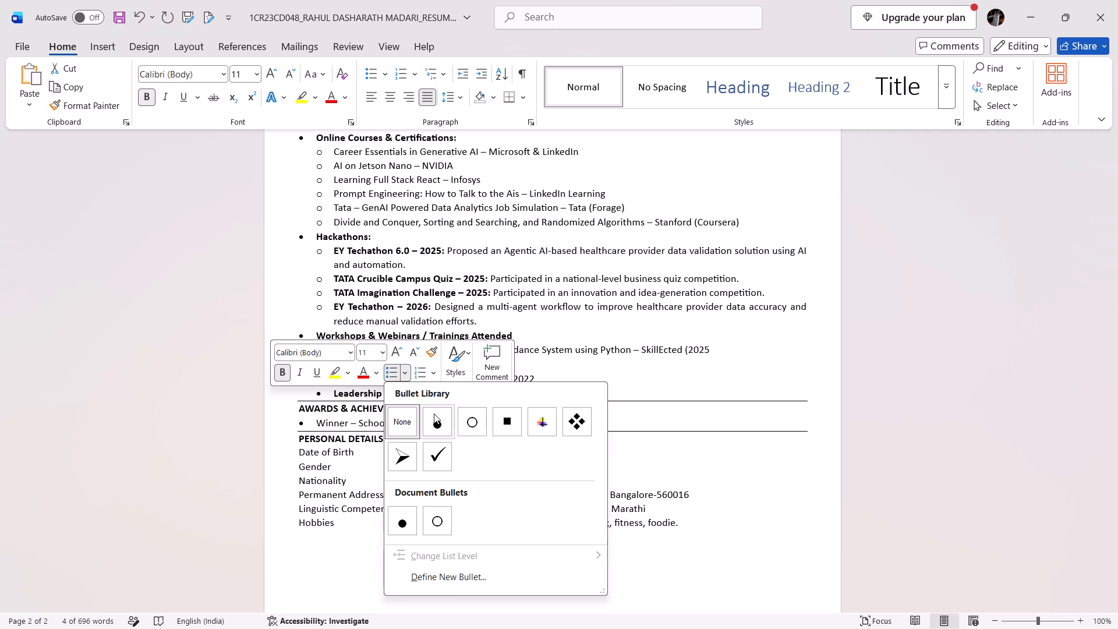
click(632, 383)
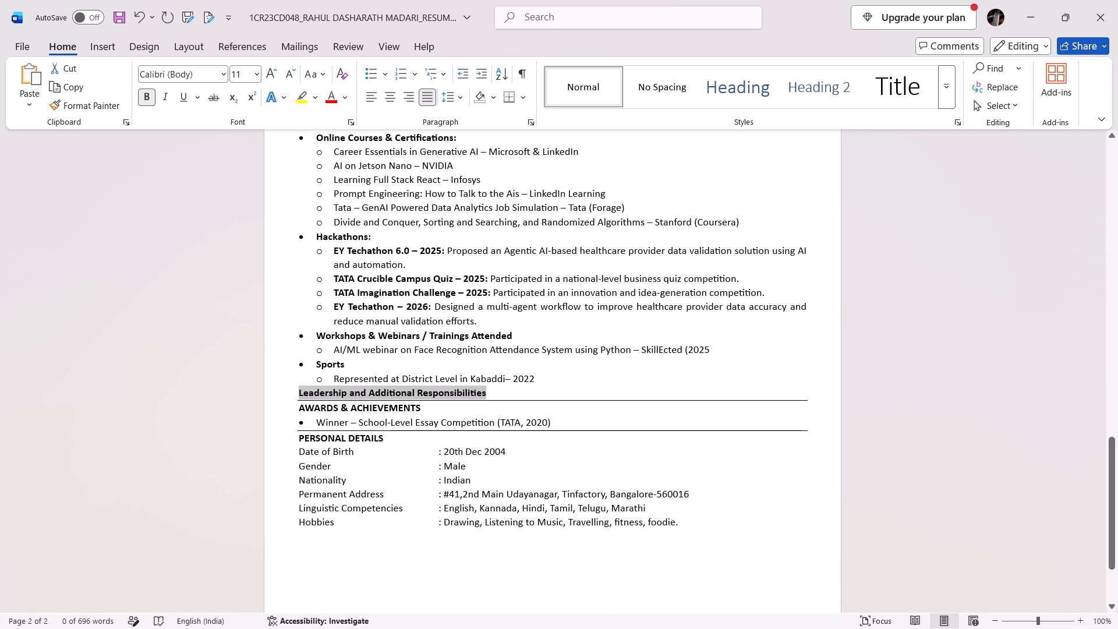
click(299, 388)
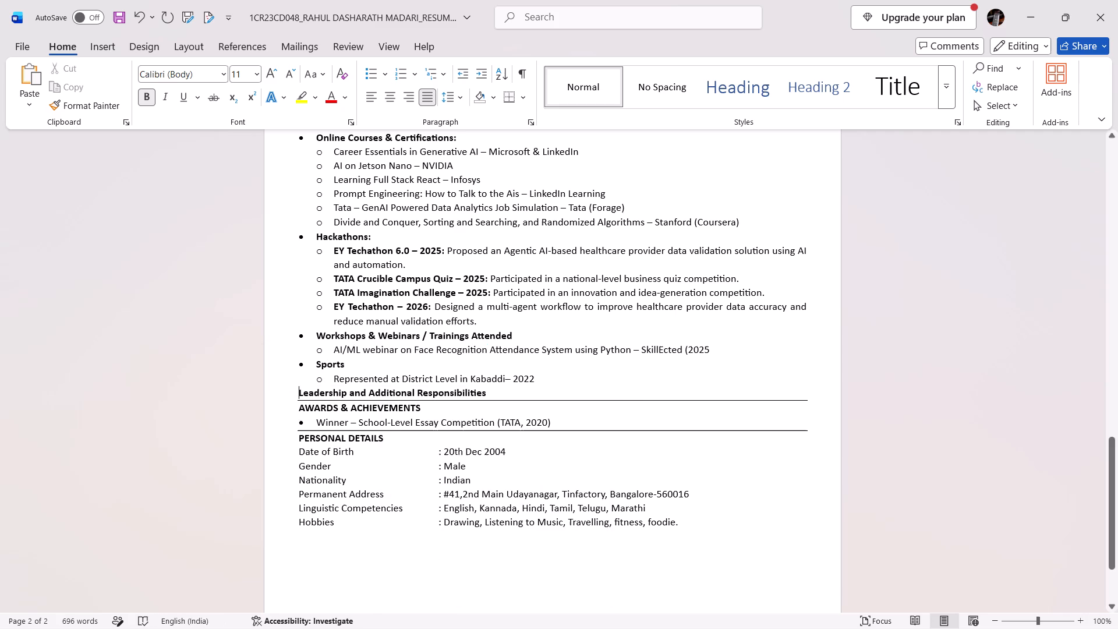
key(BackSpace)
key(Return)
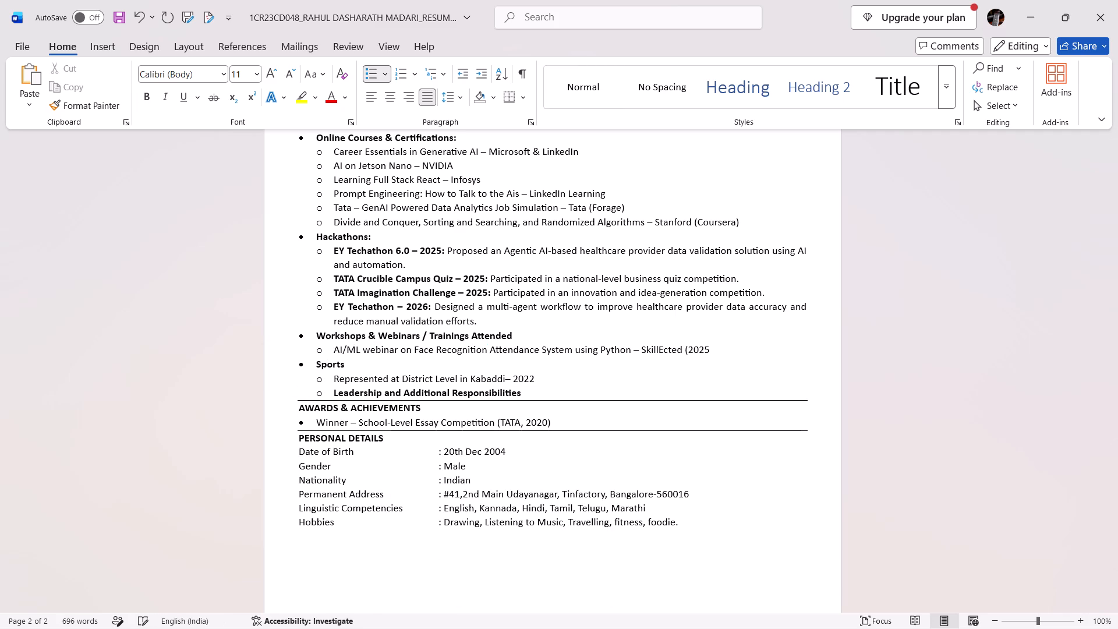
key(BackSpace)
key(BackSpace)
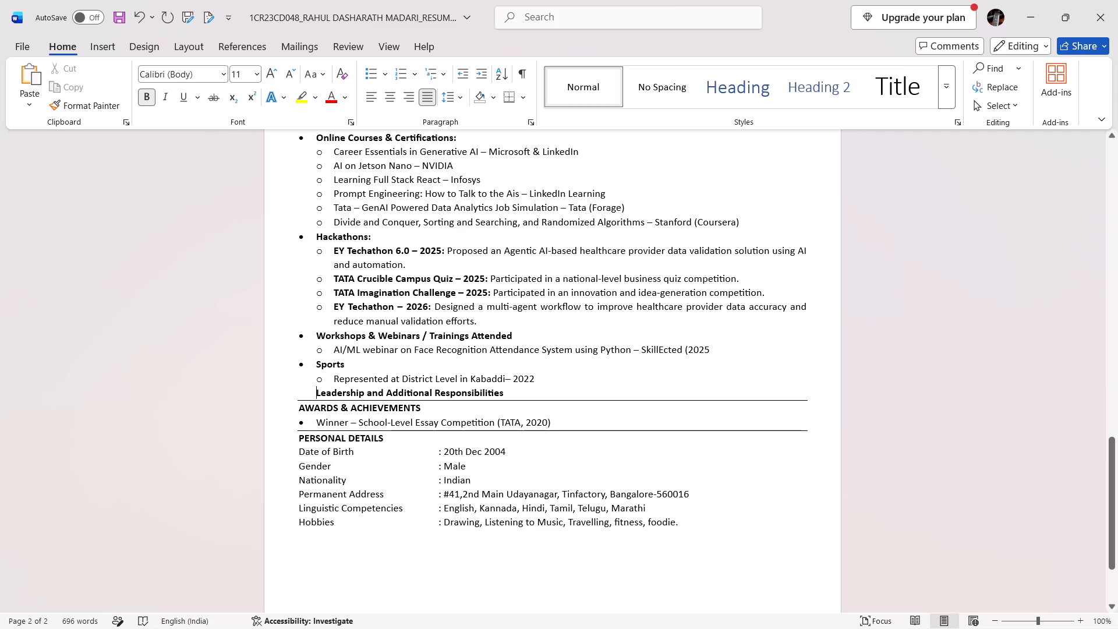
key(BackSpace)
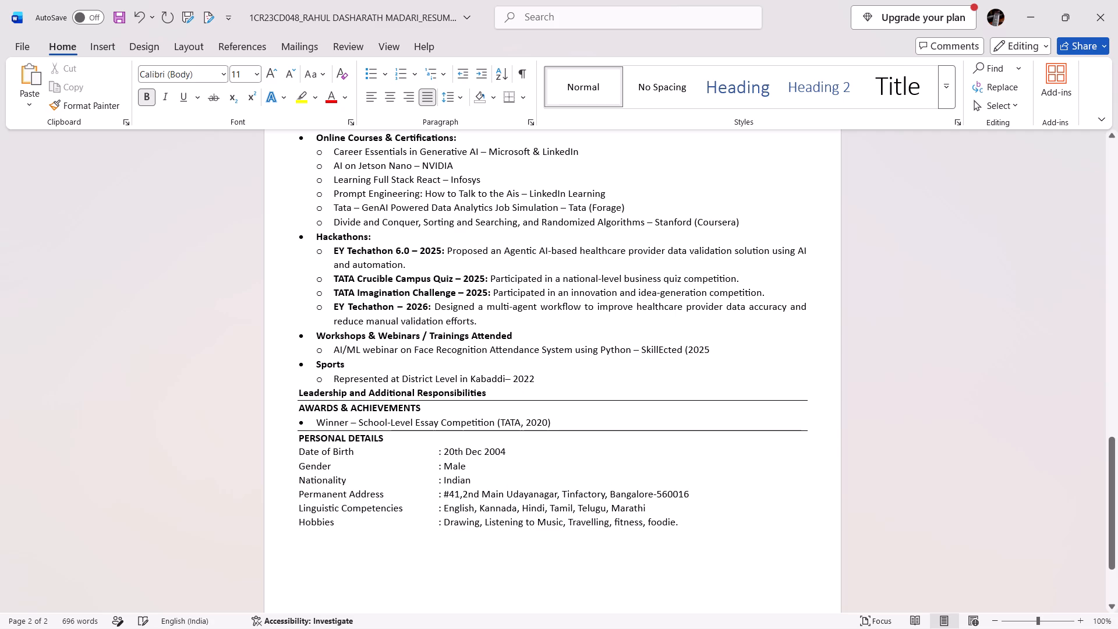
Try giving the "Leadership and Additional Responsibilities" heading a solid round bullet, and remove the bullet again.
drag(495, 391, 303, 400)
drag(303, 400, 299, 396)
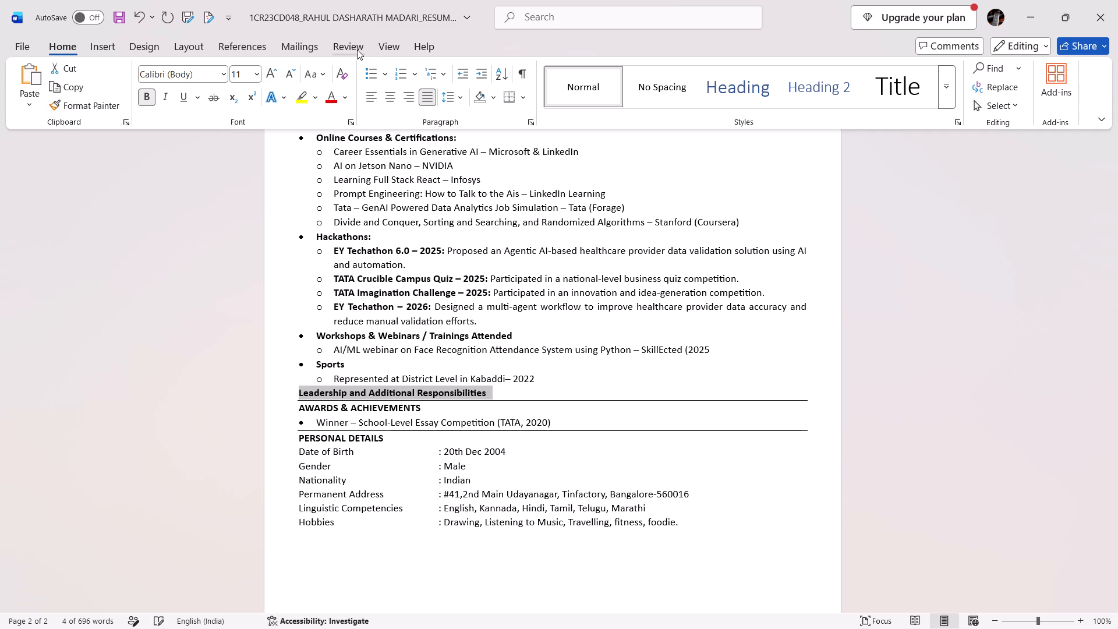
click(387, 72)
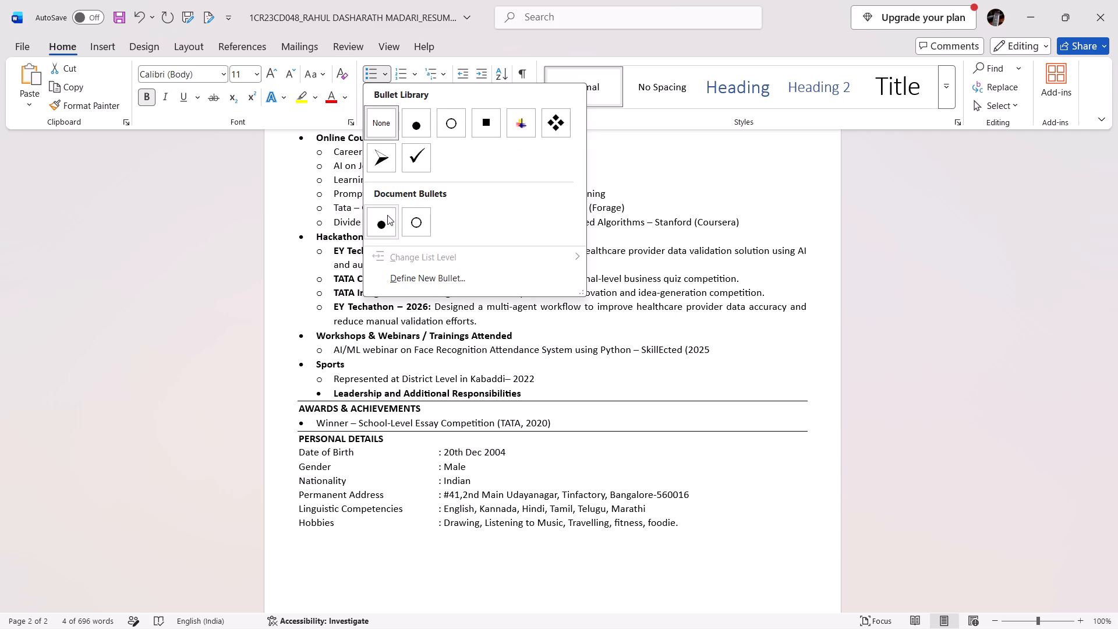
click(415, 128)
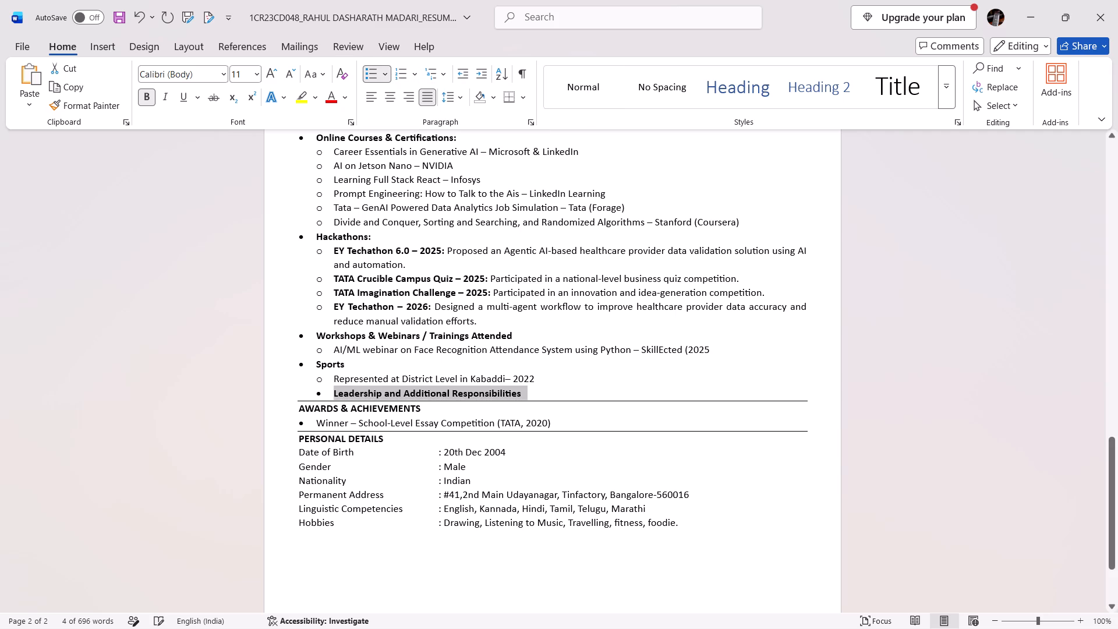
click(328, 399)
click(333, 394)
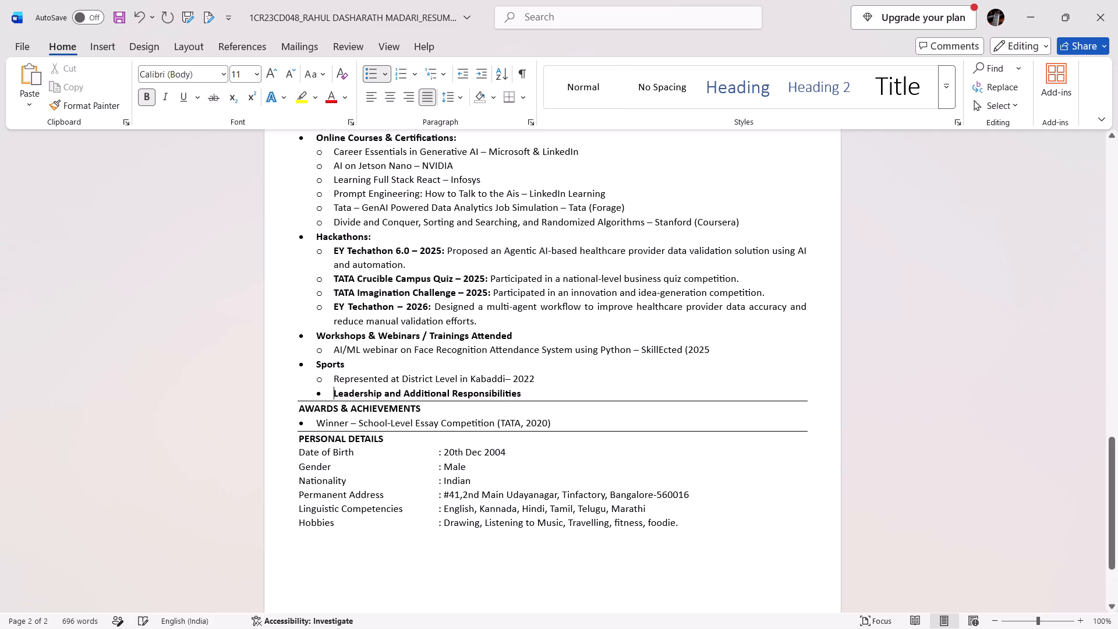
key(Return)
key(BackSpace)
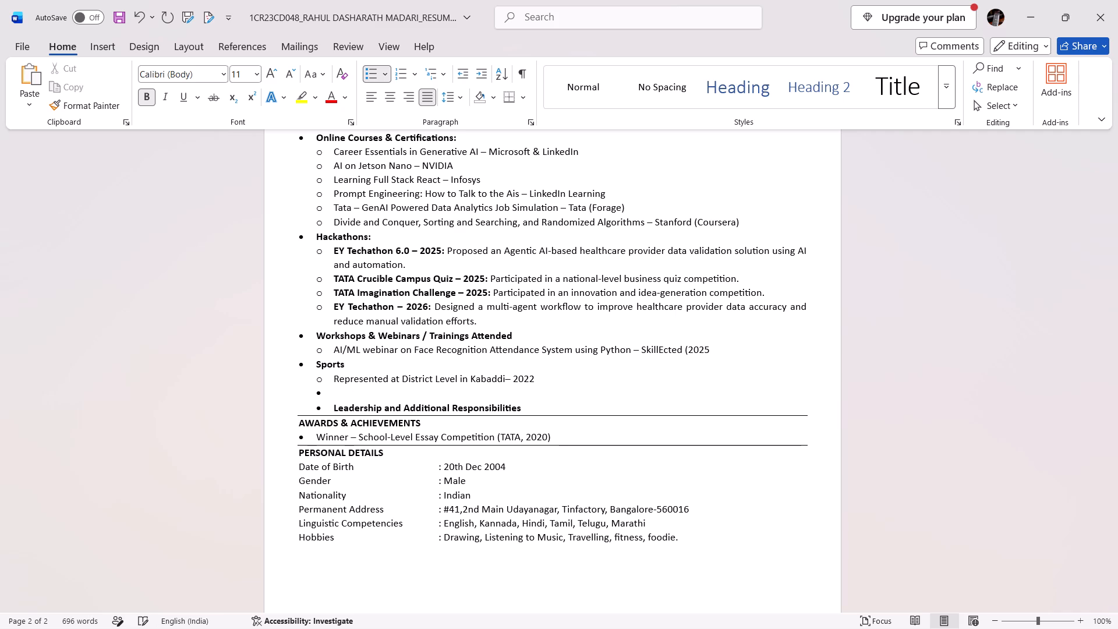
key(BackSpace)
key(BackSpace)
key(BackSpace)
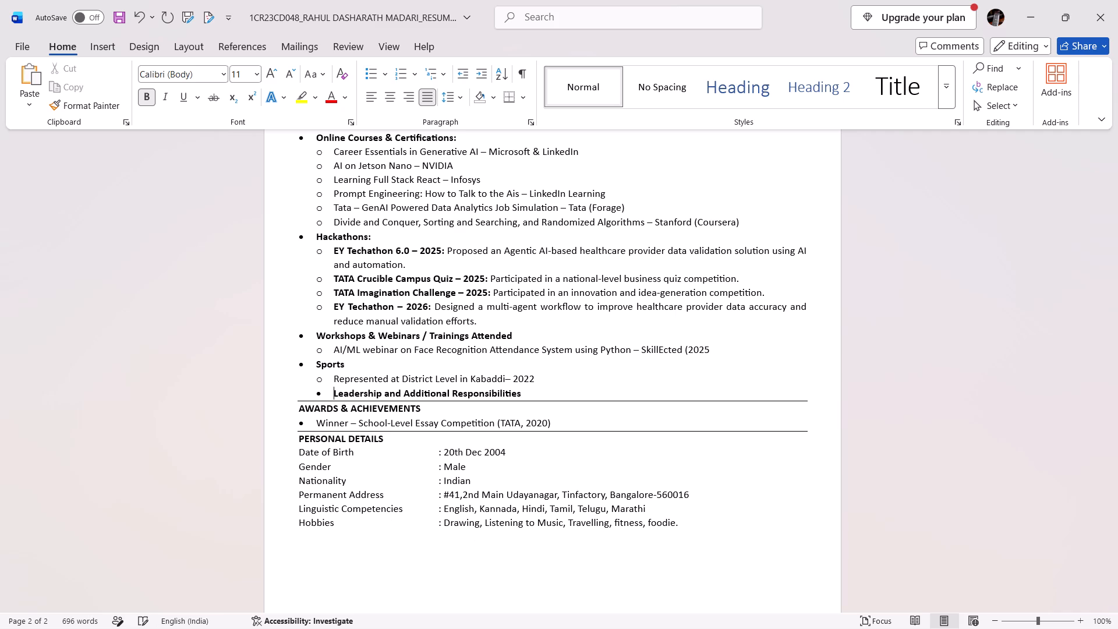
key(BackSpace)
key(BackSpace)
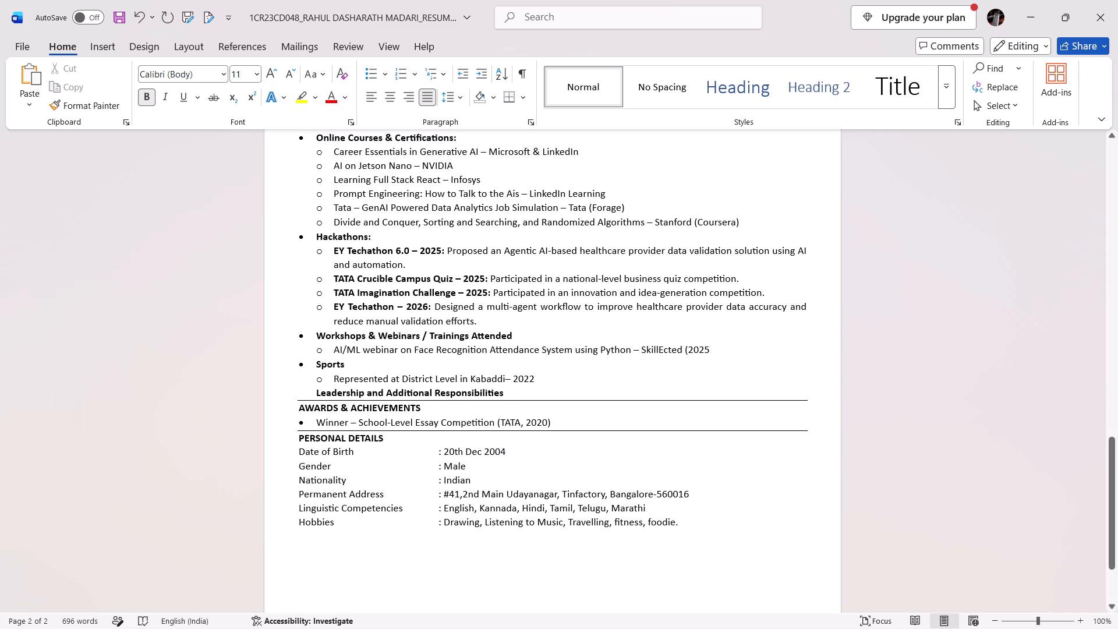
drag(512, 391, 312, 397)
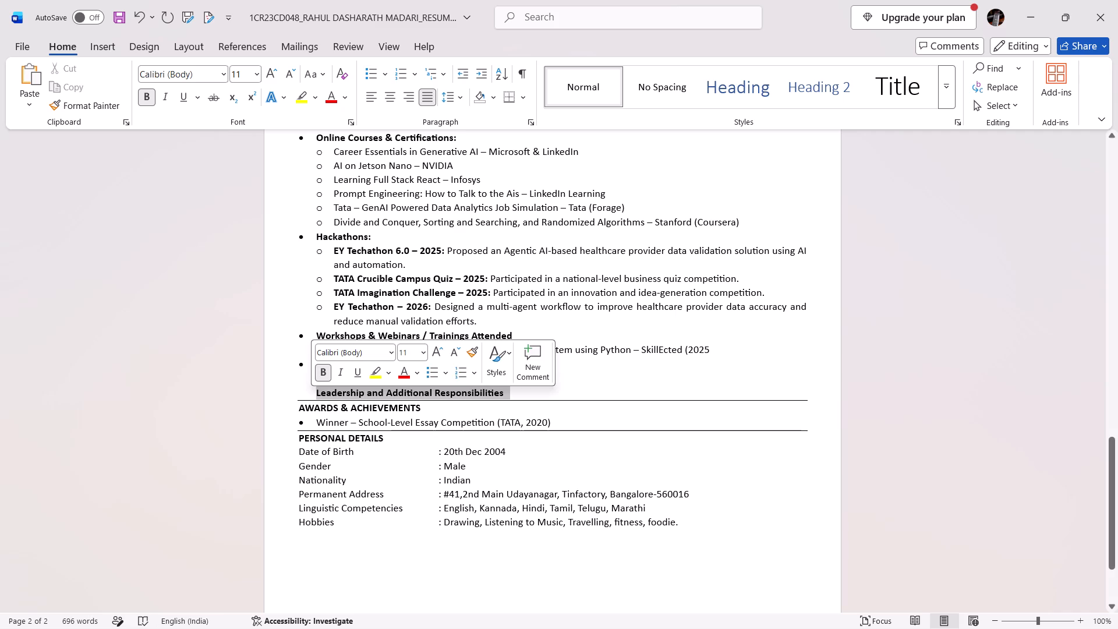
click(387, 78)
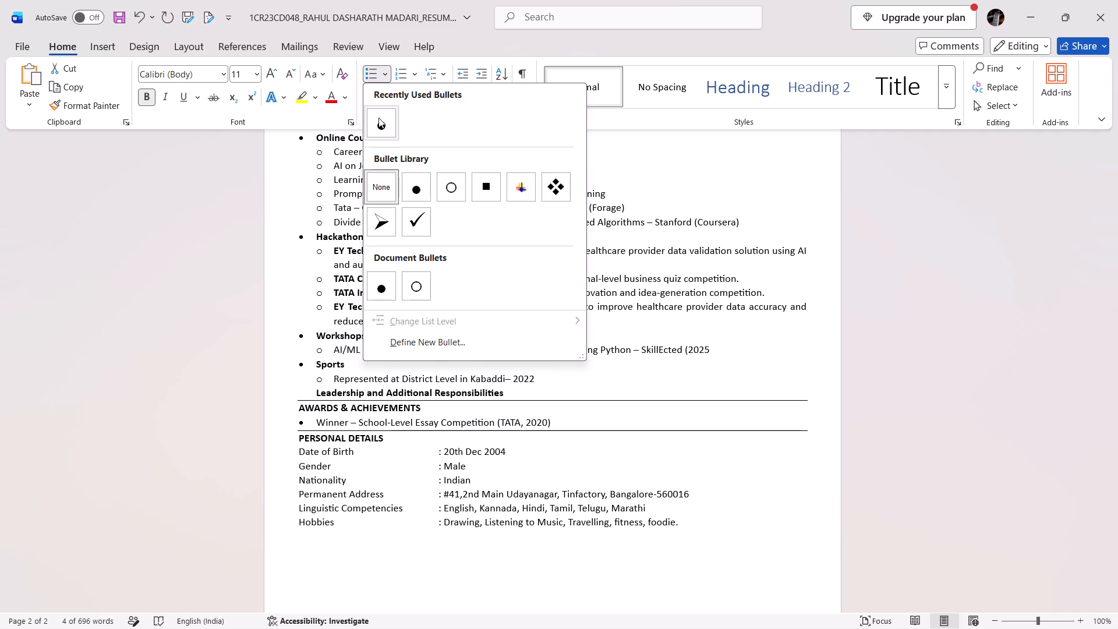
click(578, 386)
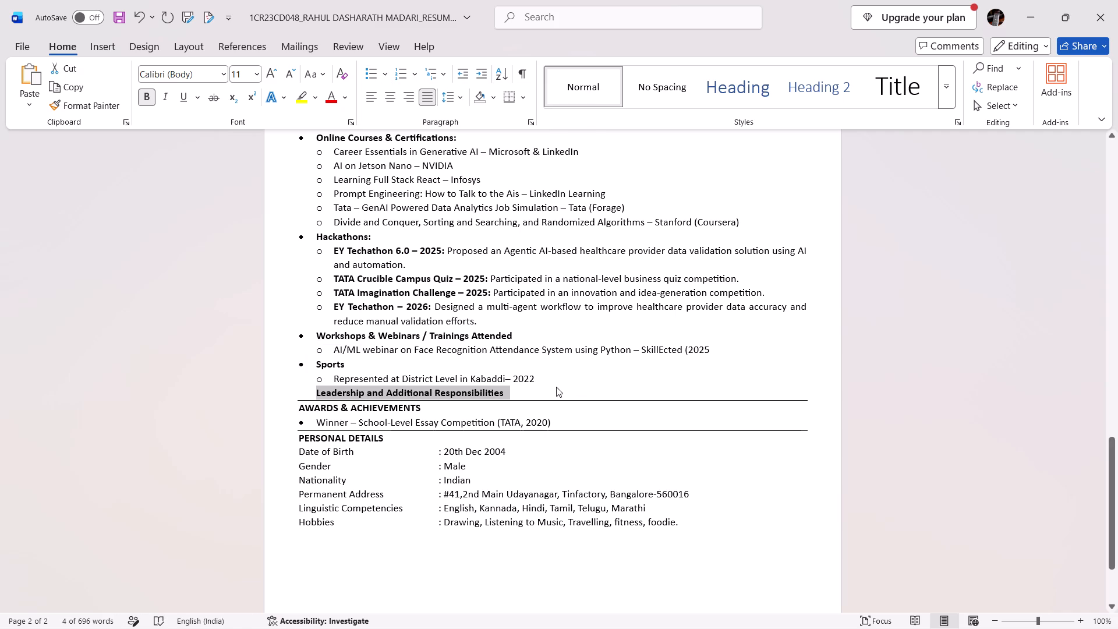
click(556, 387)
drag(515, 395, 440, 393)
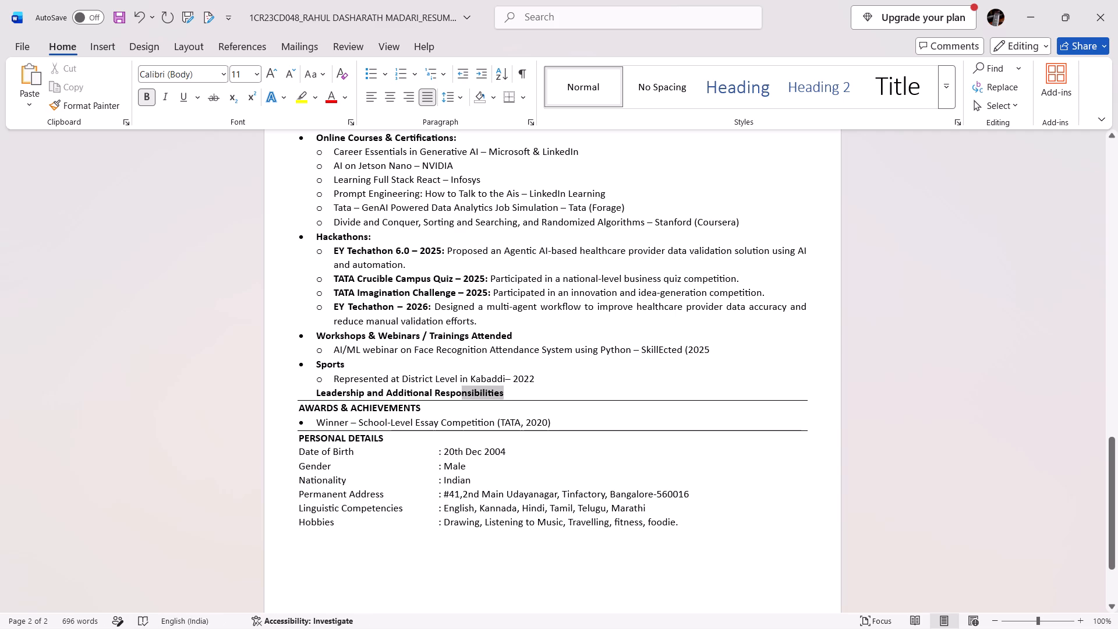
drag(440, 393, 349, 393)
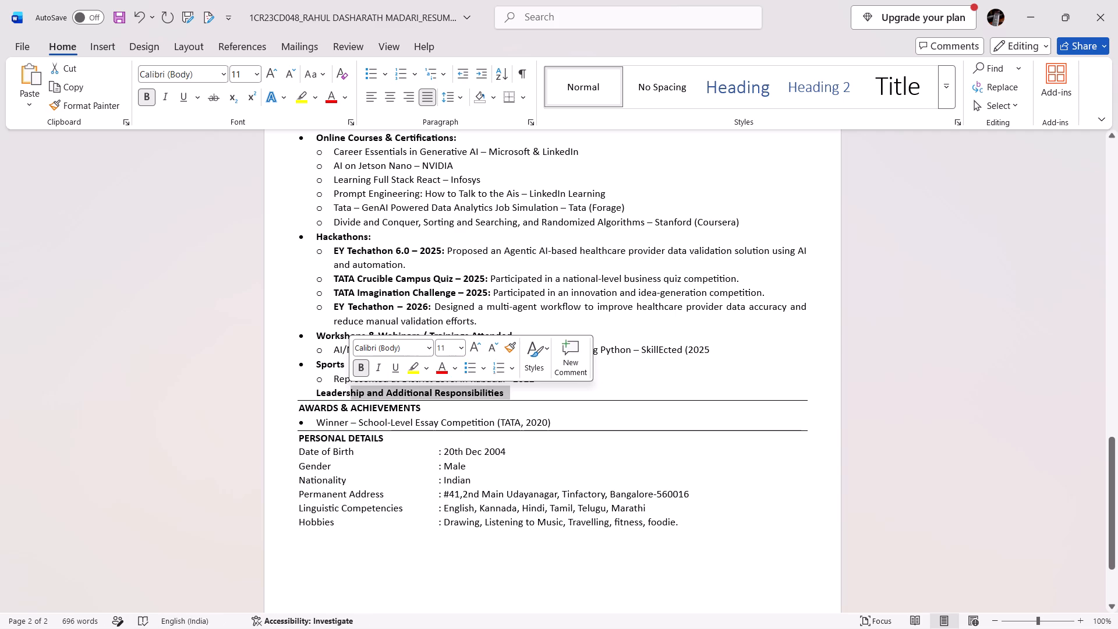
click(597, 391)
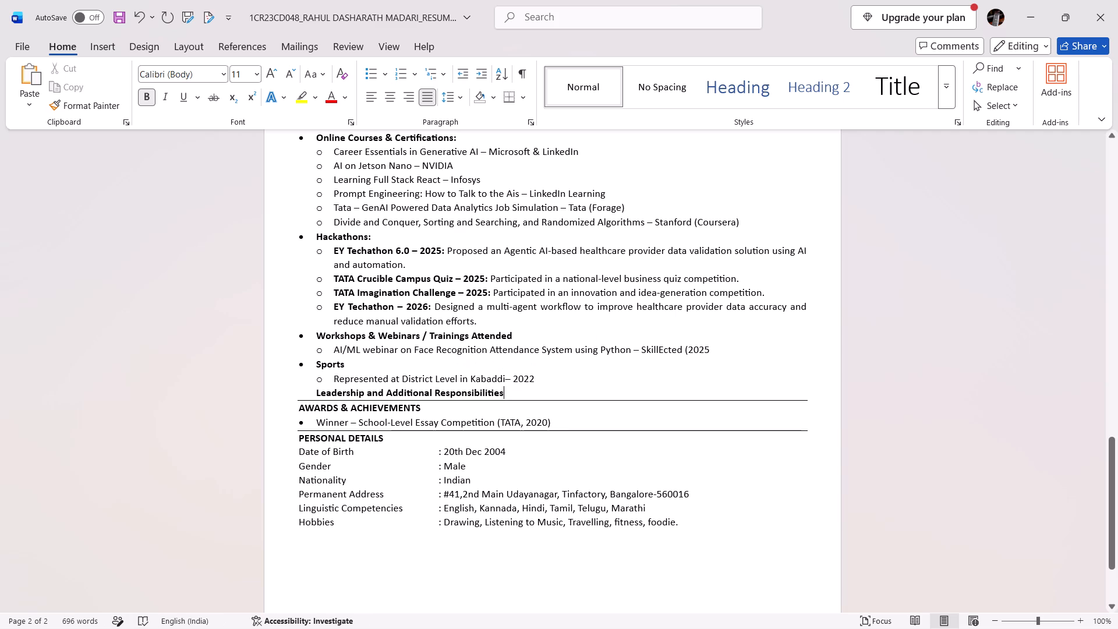
Add an empty bullet directly below Sports, try pasting a copy of the Kabaddi entry there, and undo the paste.
drag(536, 380, 314, 377)
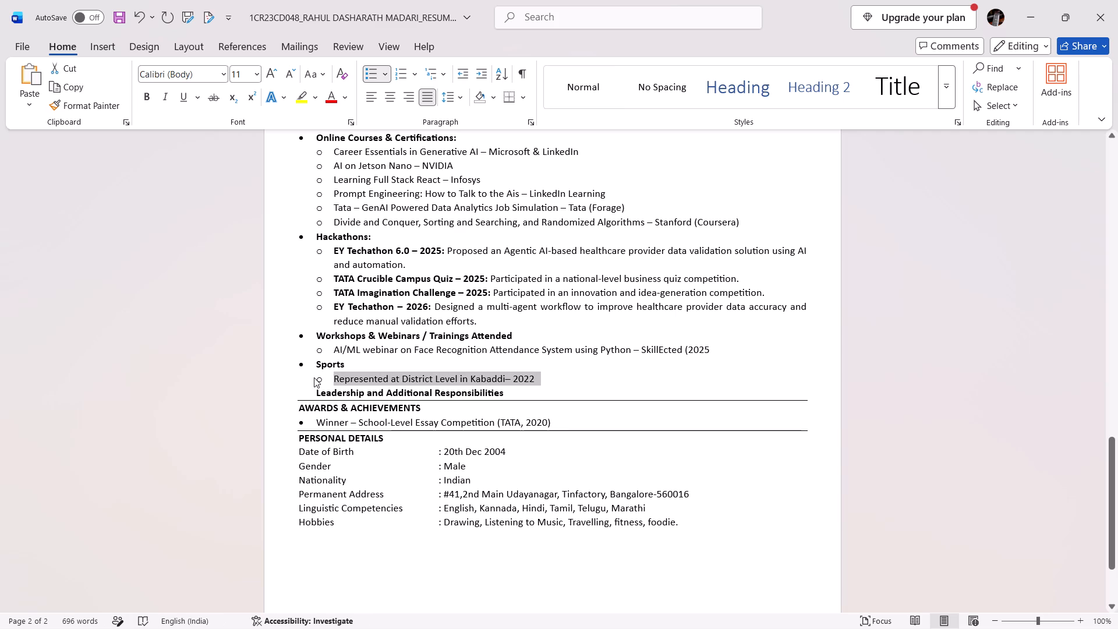
key(ctrl+c)
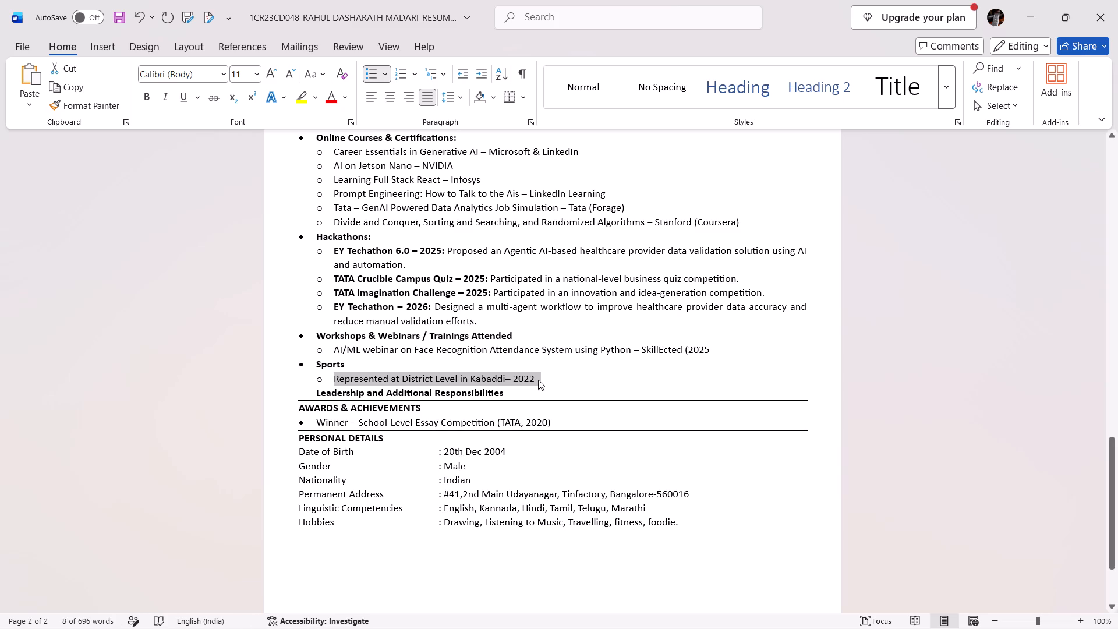
click(555, 380)
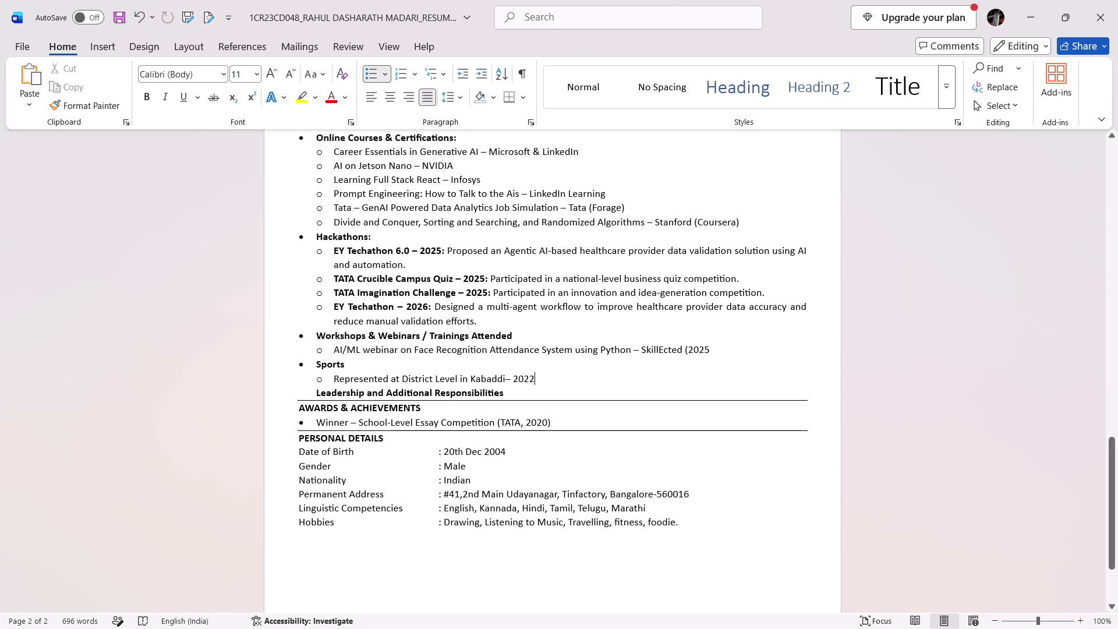
click(355, 369)
key(Return)
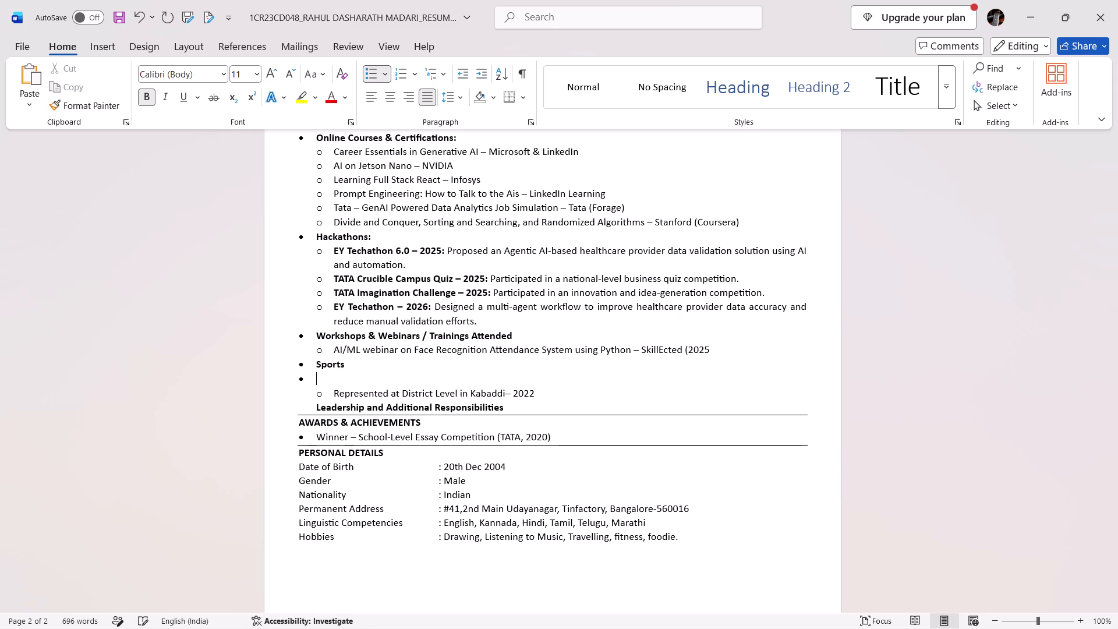
key(ctrl+v)
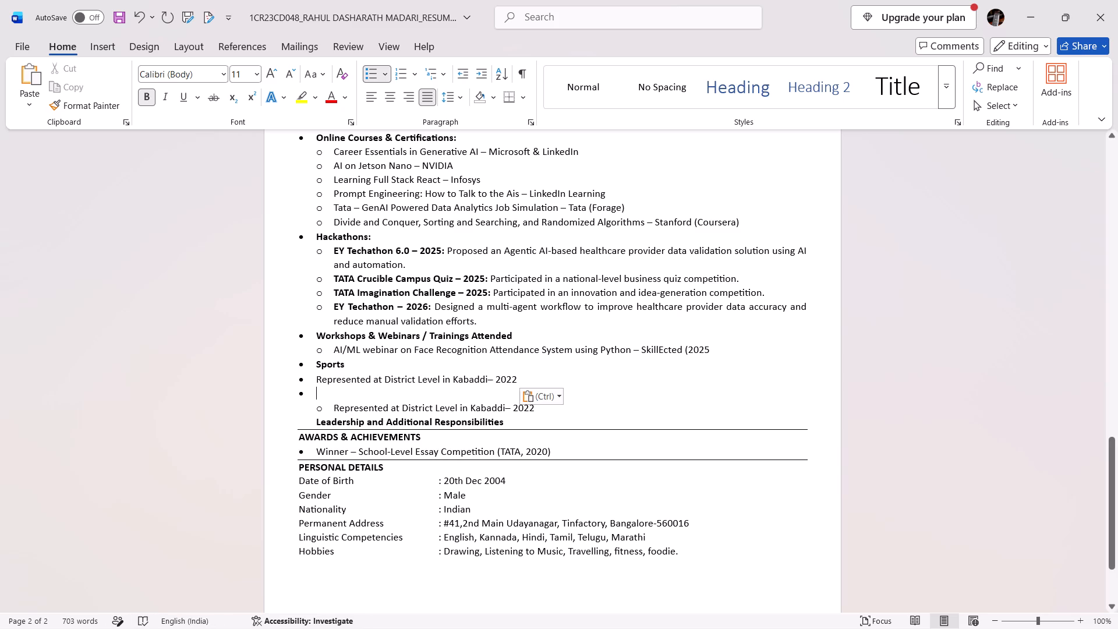
key(ctrl+z)
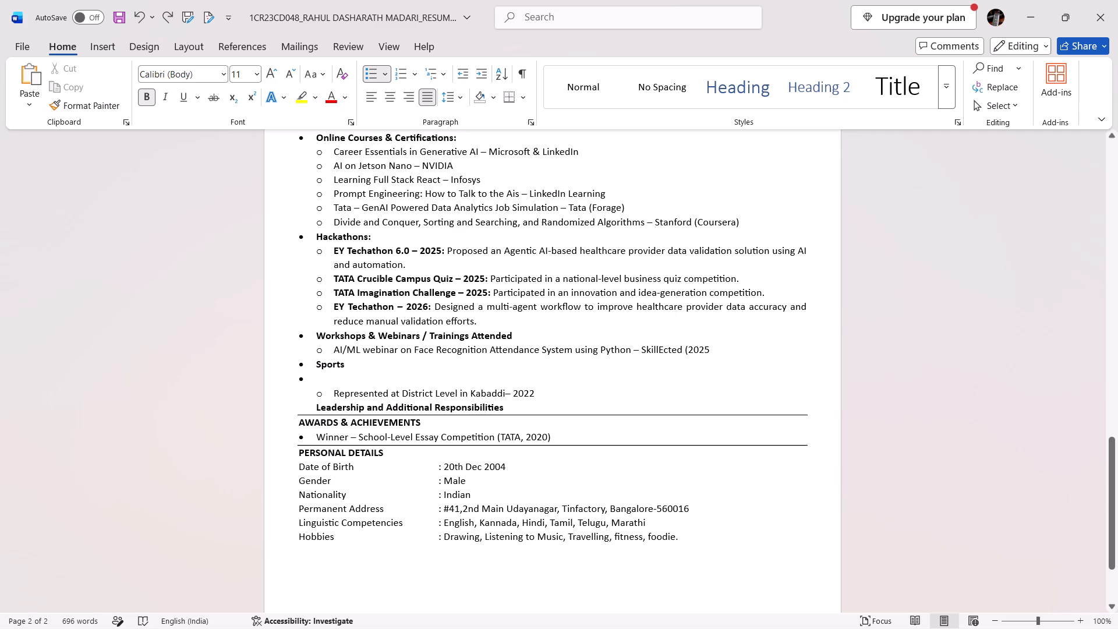
Move the "Leadership and Additional Responsibilities" heading from above Awards & Achievements onto the empty bullet below Sports.
drag(507, 409, 319, 407)
key(ctrl+c)
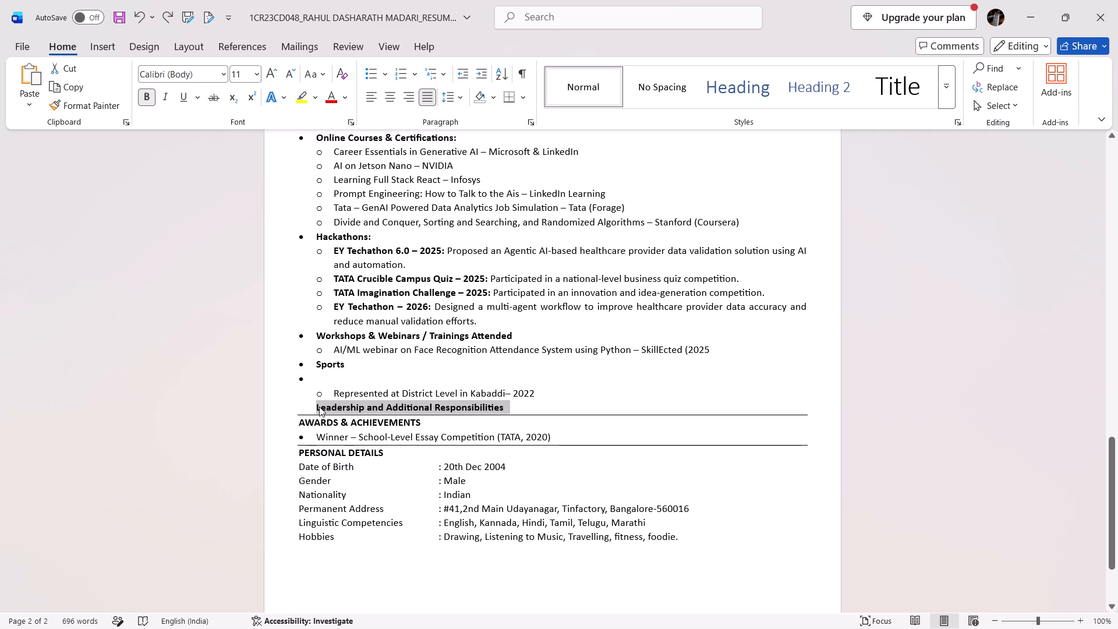
key(BackSpace)
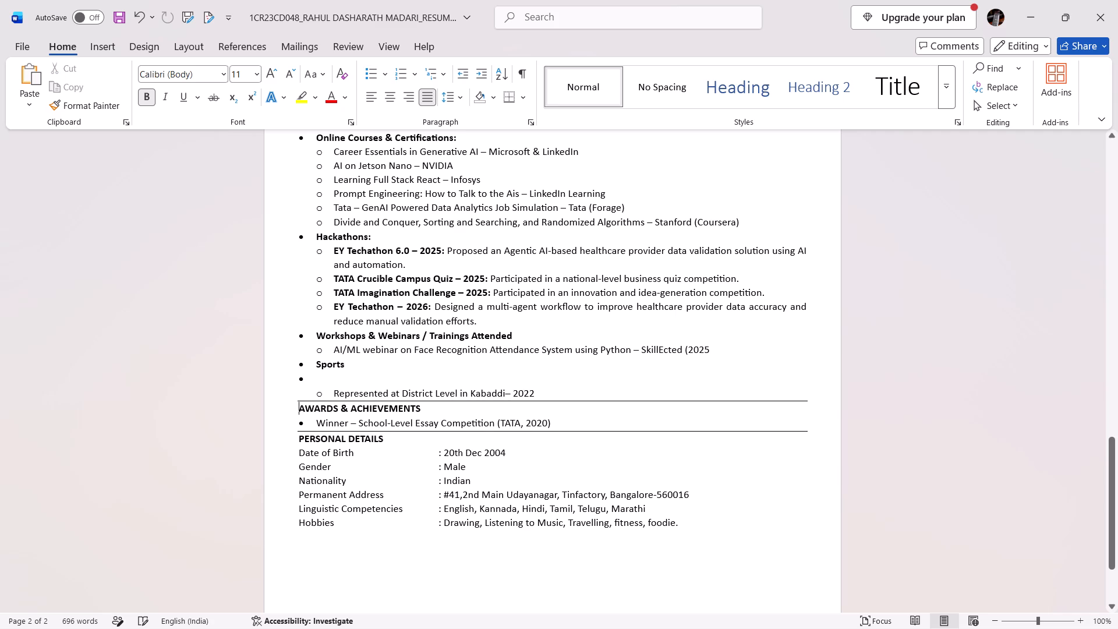
click(342, 378)
key(ctrl+v)
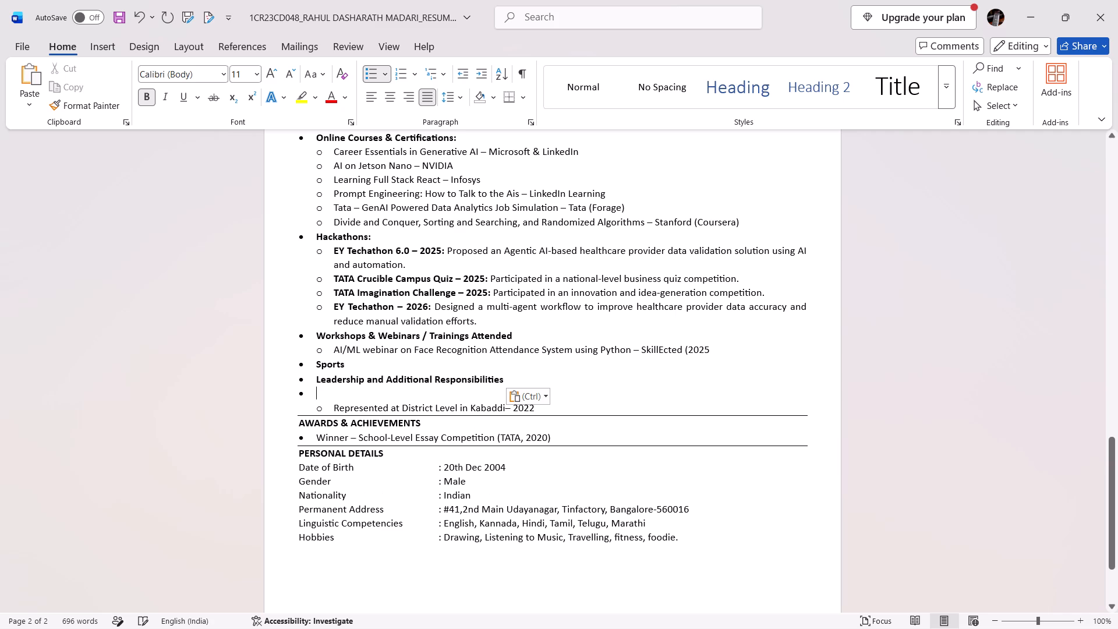
Insert an unbulleted blank line directly below Sports and paste a copy of the "Represented at District Level in Kabaddi– 2022" entry there.
click(347, 366)
key(Return)
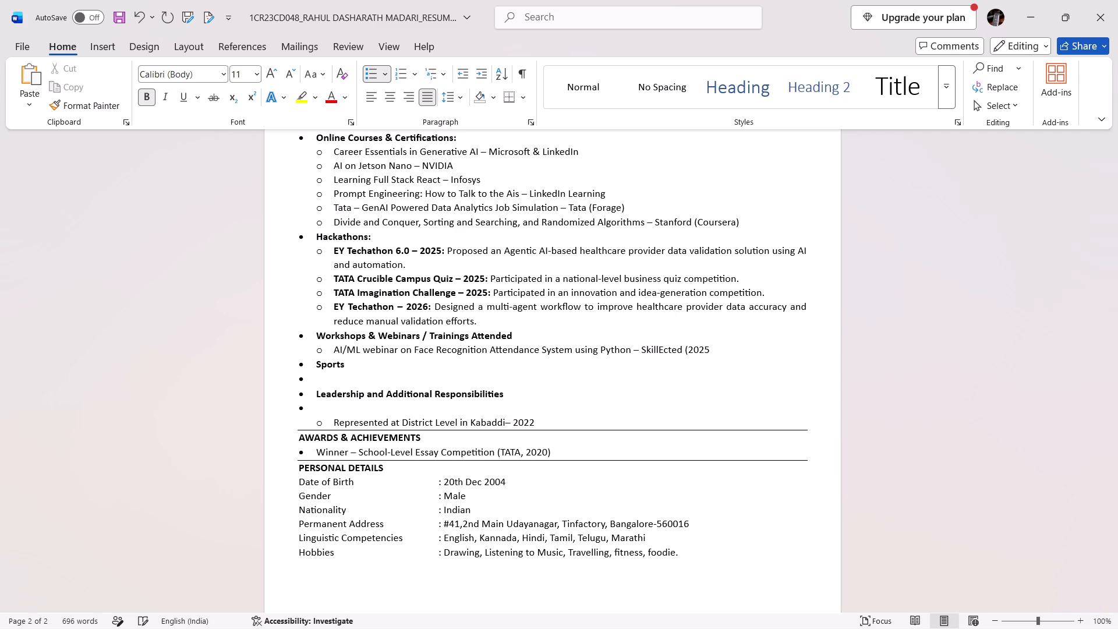
key(BackSpace)
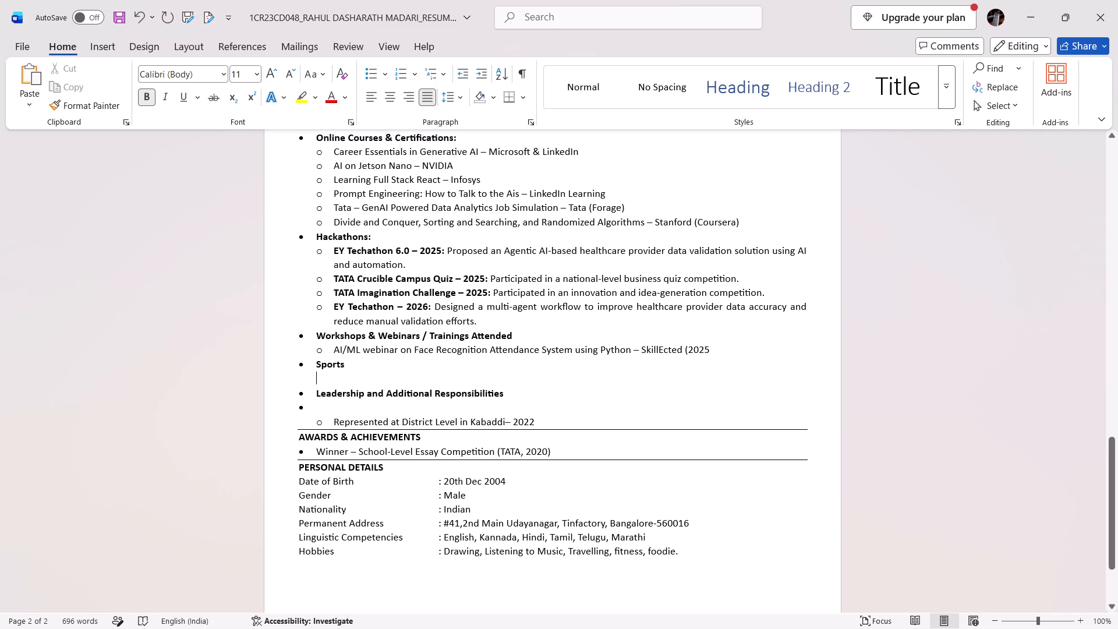
key(BackSpace)
drag(536, 422, 303, 429)
drag(303, 429, 306, 421)
key(ctrl+c)
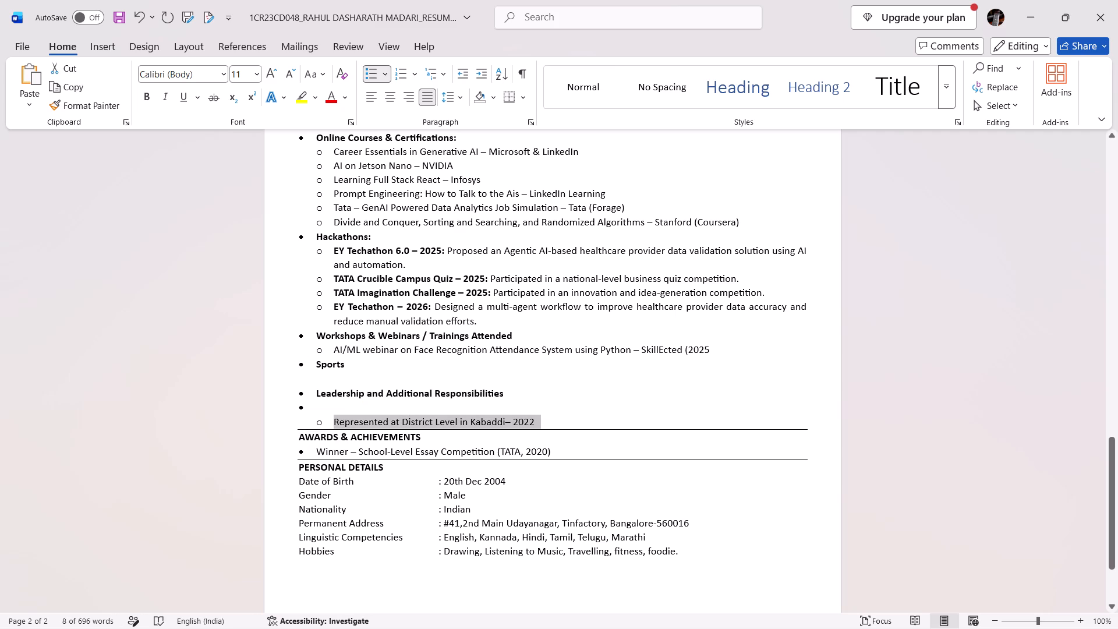
click(310, 379)
key(ctrl+v)
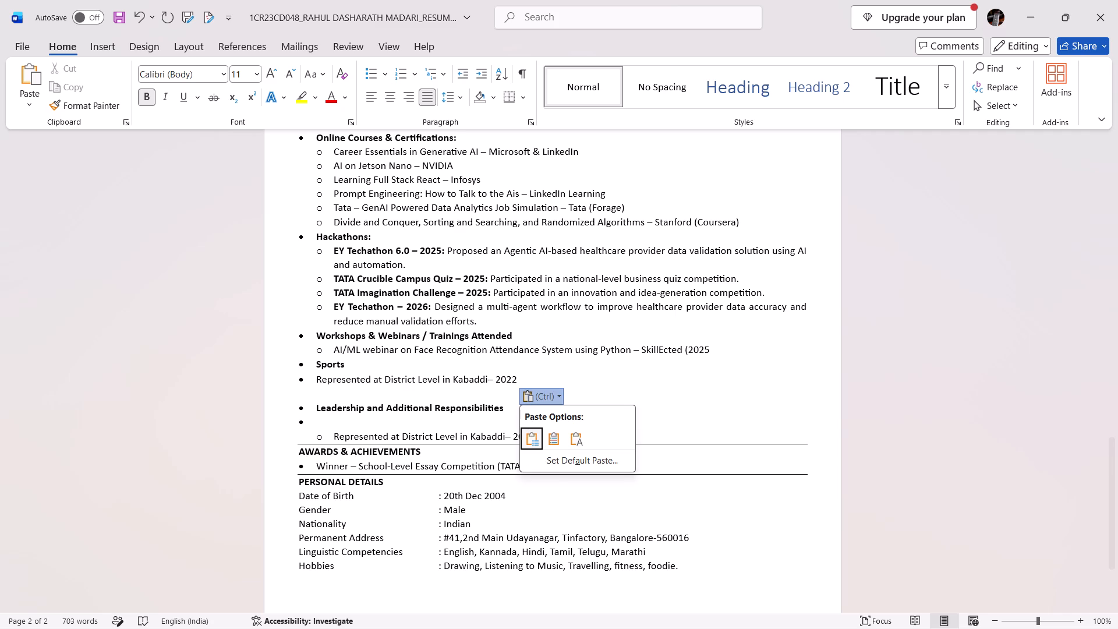
Strip the solid bullet and indent from the Kabaddi entry directly below Sports, and give it a hollow round bullet as a sub-item.
key(BackSpace)
click(339, 392)
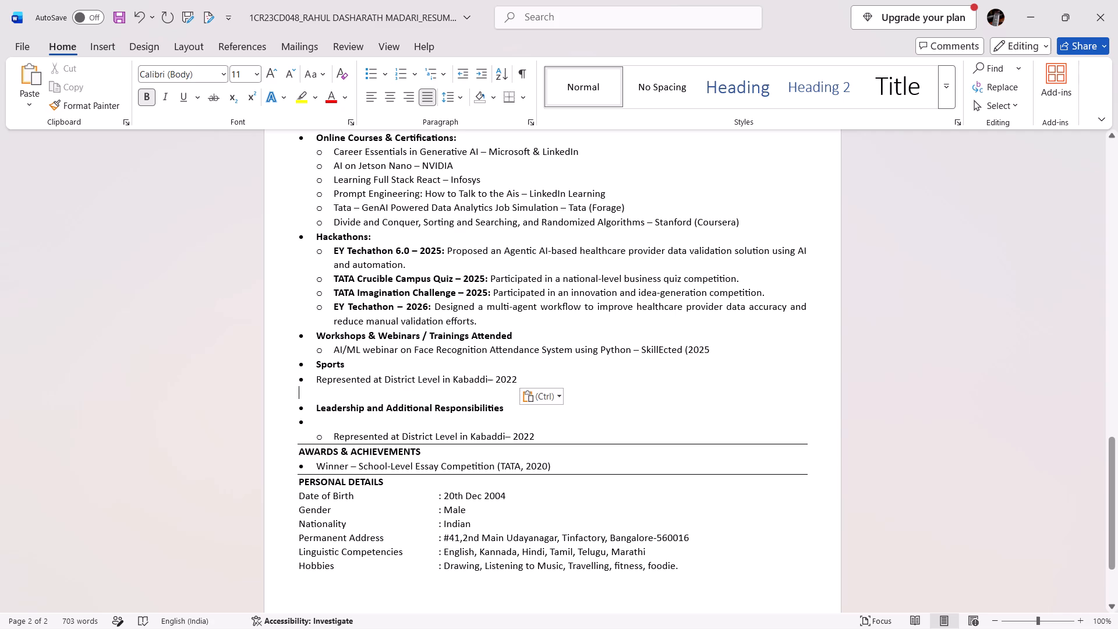
click(314, 377)
key(BackSpace)
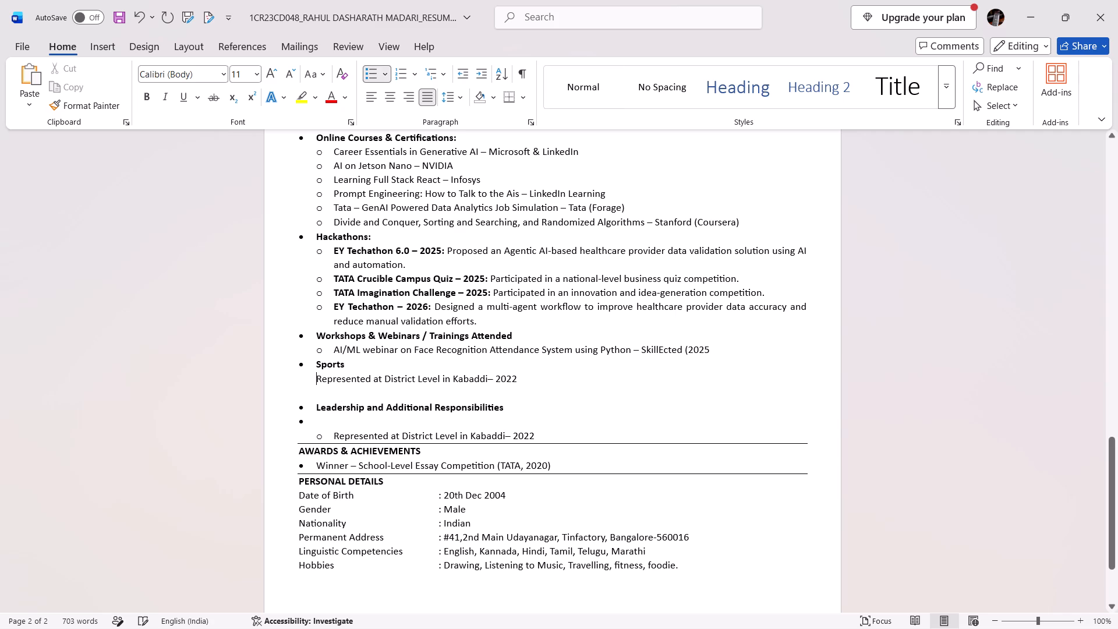
drag(521, 374, 322, 377)
click(459, 357)
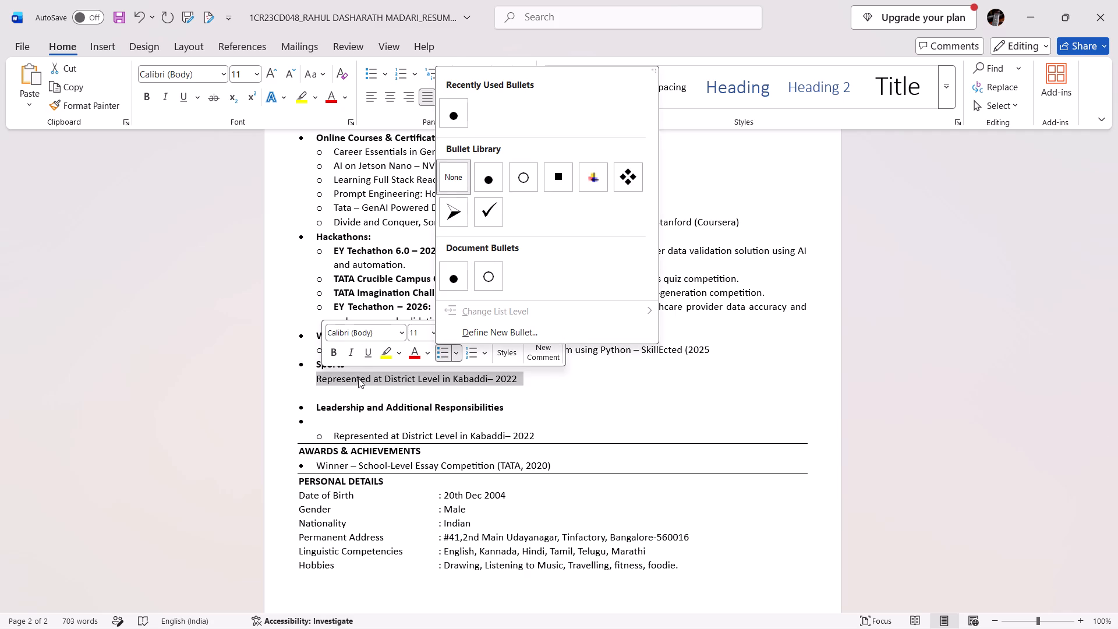
click(317, 376)
click(312, 378)
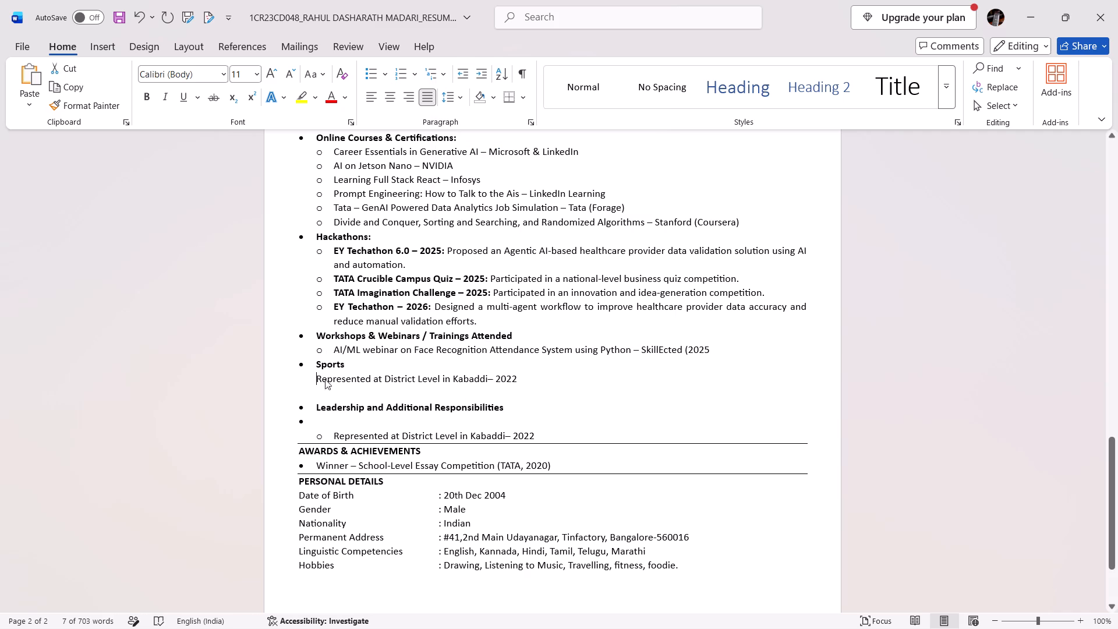
key(BackSpace)
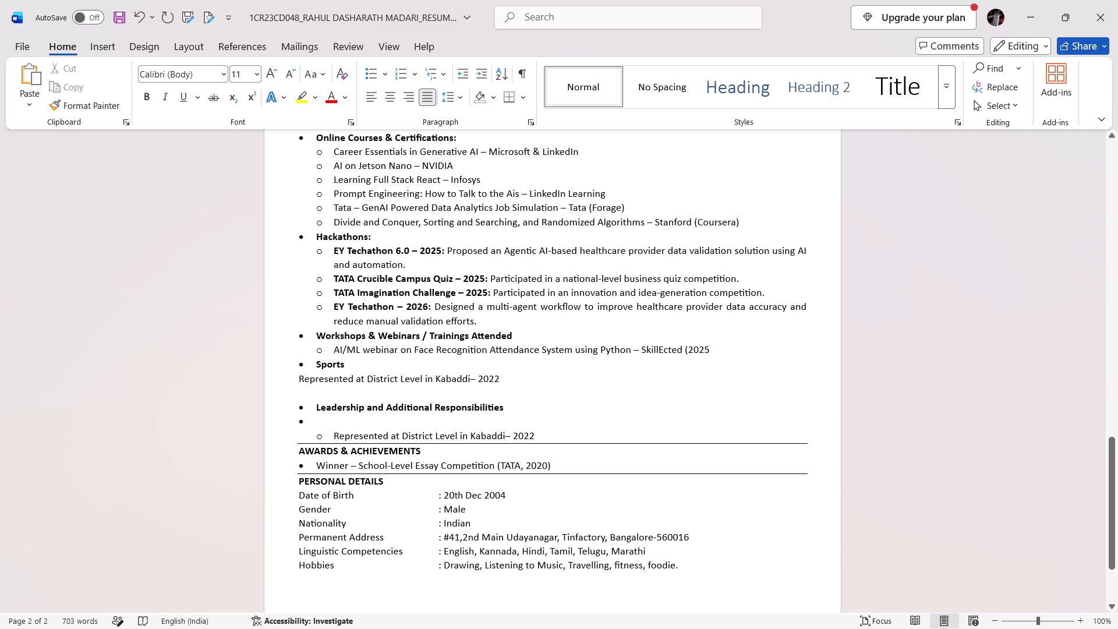
drag(501, 374, 307, 375)
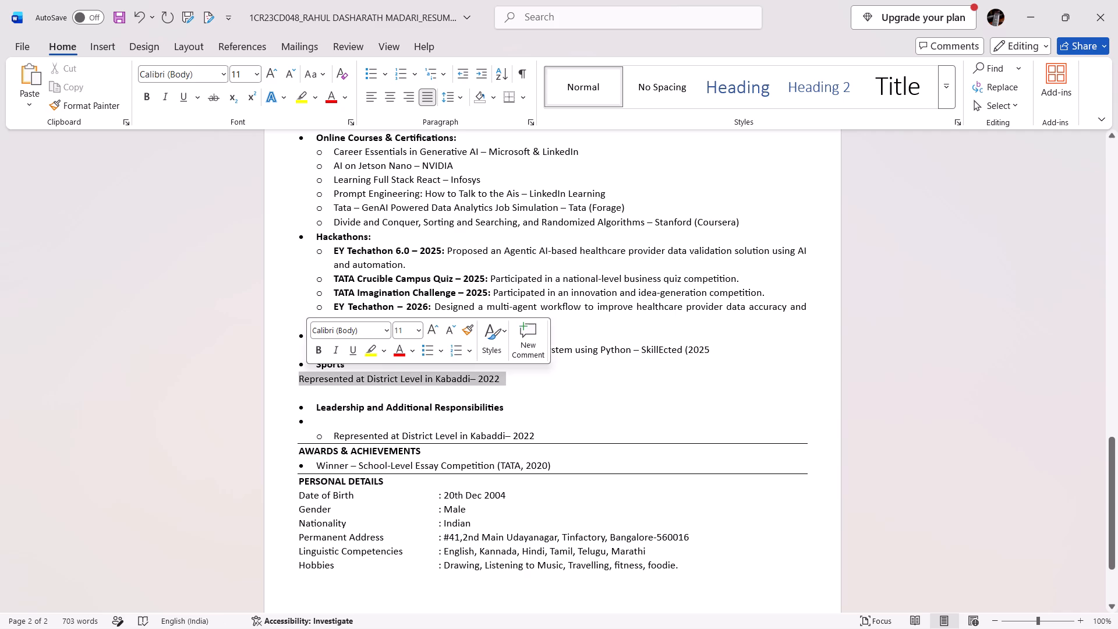
click(437, 351)
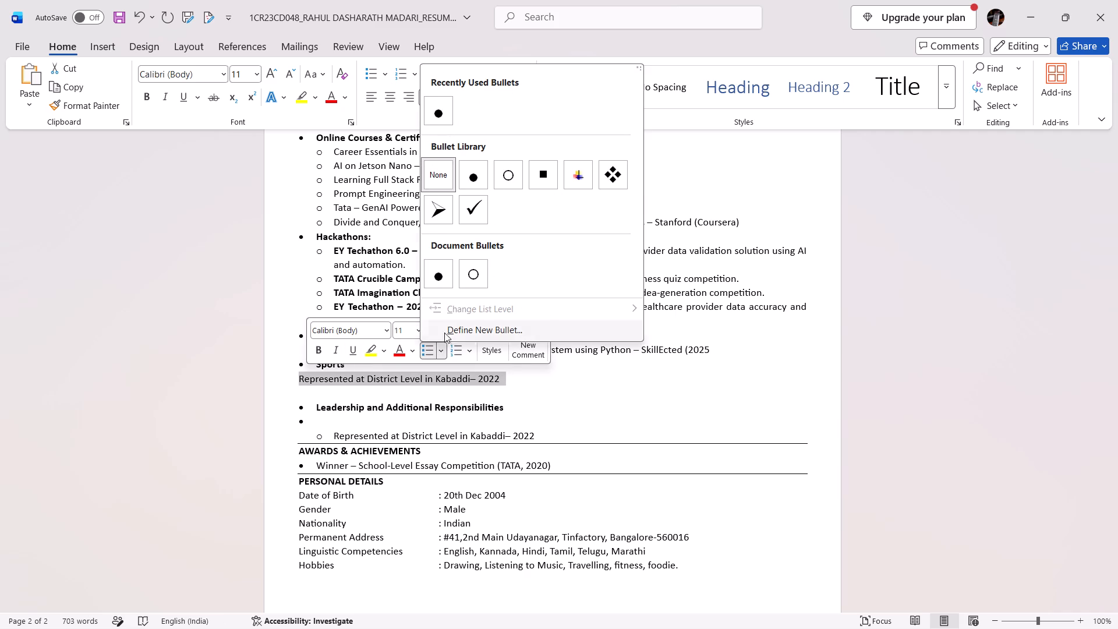
click(470, 270)
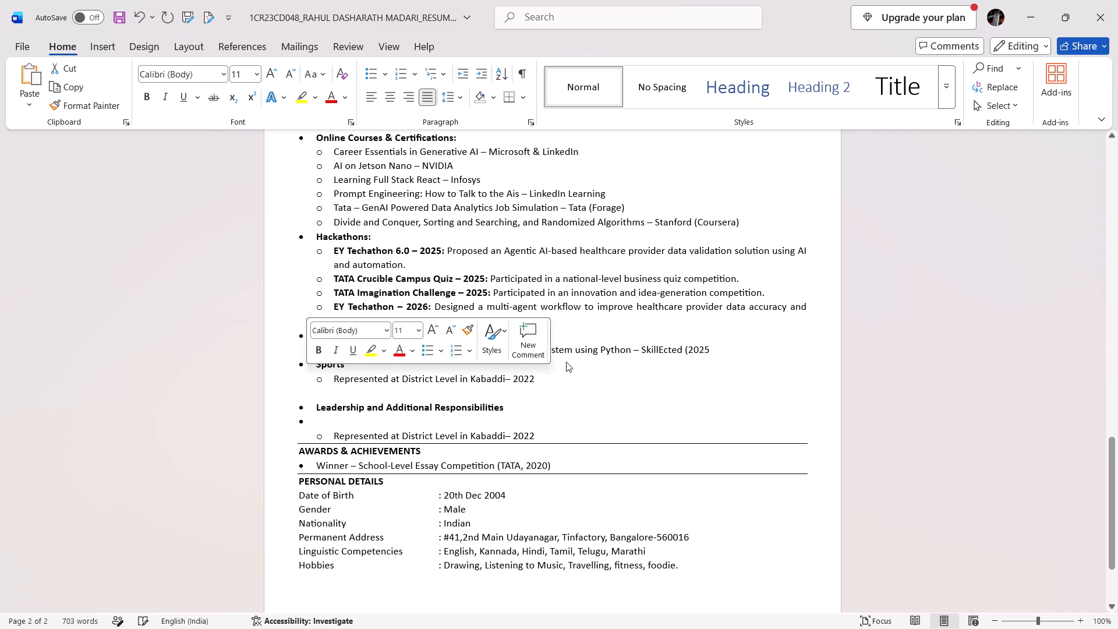
click(566, 362)
Delete the blank line between the Kabaddi entry and the "Leadership and Additional Responsibilities" heading.
click(395, 398)
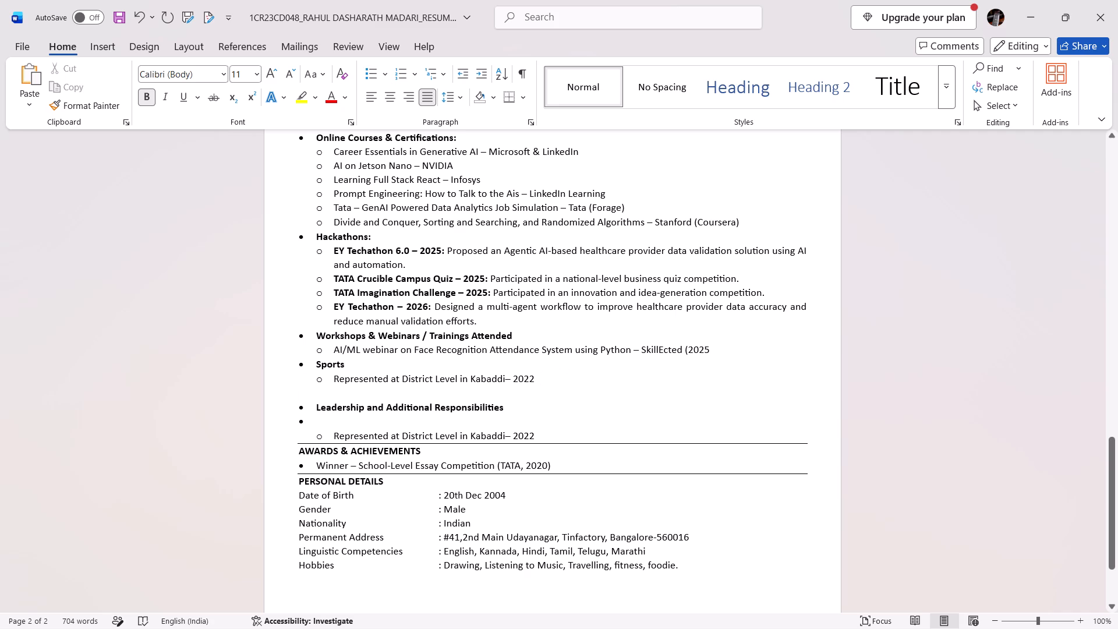
key(BackSpace)
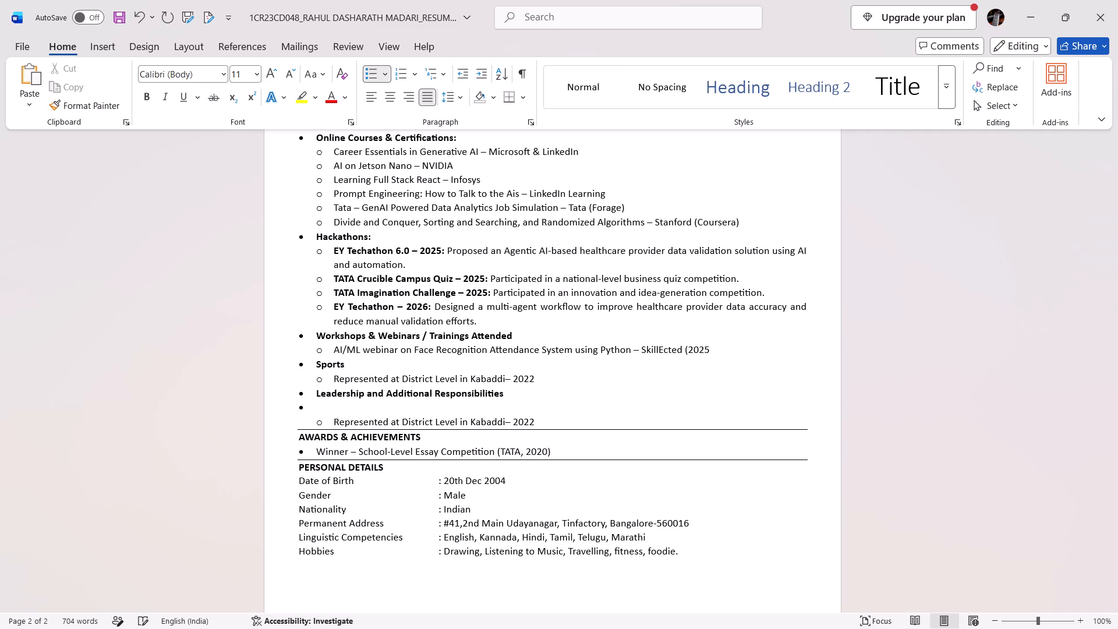
Delete the leftover Kabaddi entry and the bullets below the "Leadership and Additional Responsibilities" heading, leaving one unbulleted blank line.
click(545, 420)
key(BackSpace)
key(BackSpace)
key(BackSpace)
key(BackSpace)
key(BackSpace)
key(BackSpace)
key(BackSpace)
key(BackSpace)
key(BackSpace)
key(BackSpace)
key(BackSpace)
key(BackSpace)
key(BackSpace)
key(BackSpace)
key(BackSpace)
key(BackSpace)
key(BackSpace)
key(BackSpace)
key(BackSpace)
key(BackSpace)
key(BackSpace)
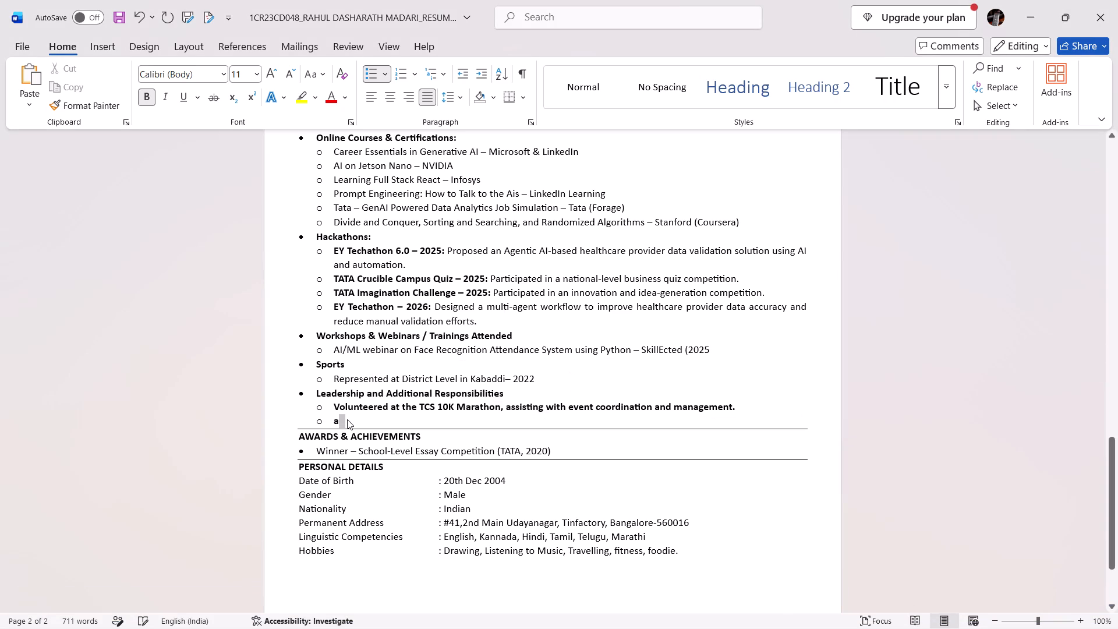
Paste the polio vaccination campaign line on the second Leadership sub-bullet, with an extra line below, and remove the placeholder "A" before it.
click(353, 417)
click(369, 426)
key(Return)
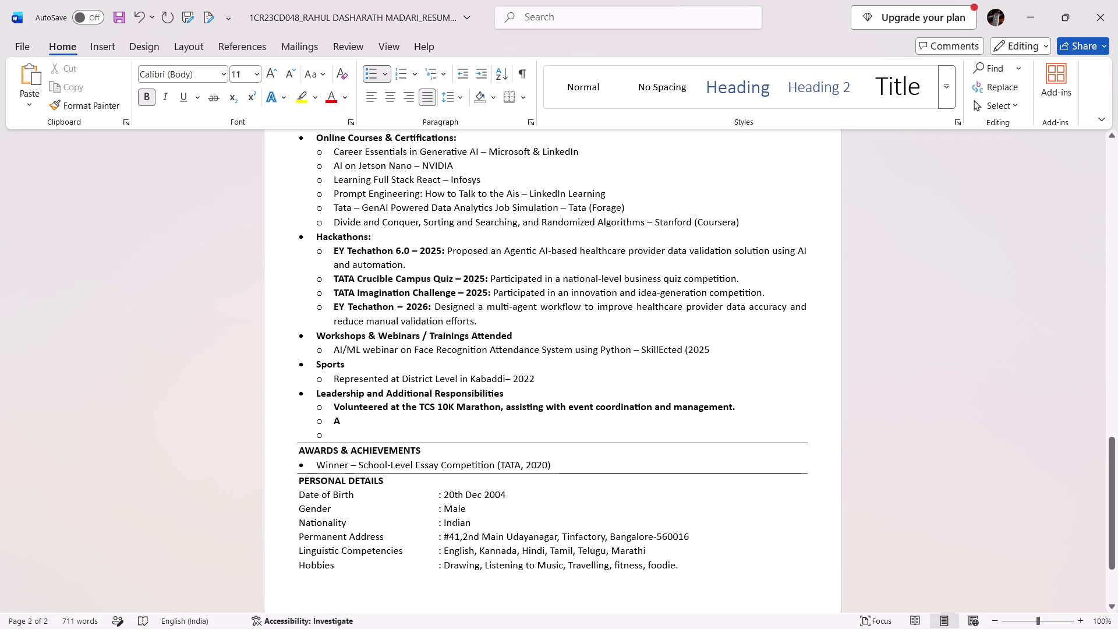
click(344, 418)
key(ctrl+v)
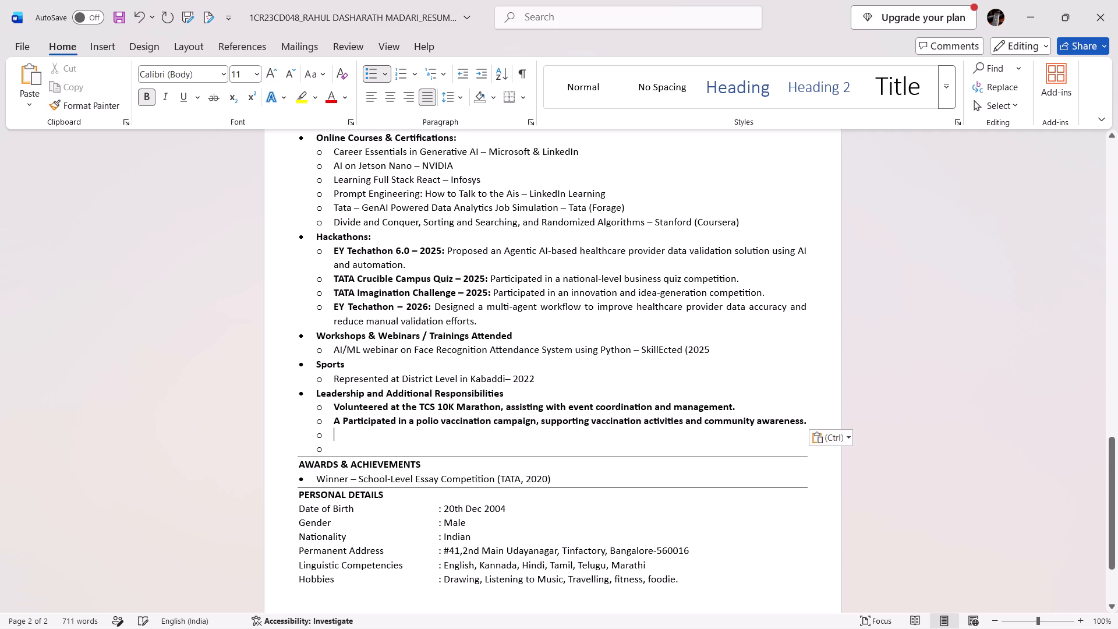
click(339, 421)
key(Right)
key(BackSpace)
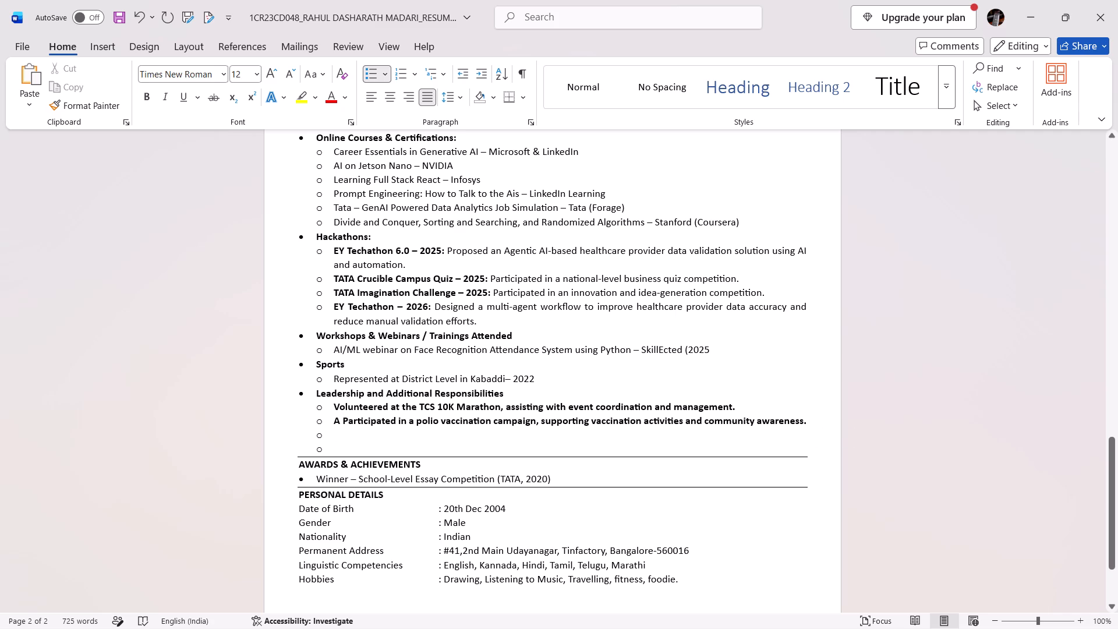
key(BackSpace)
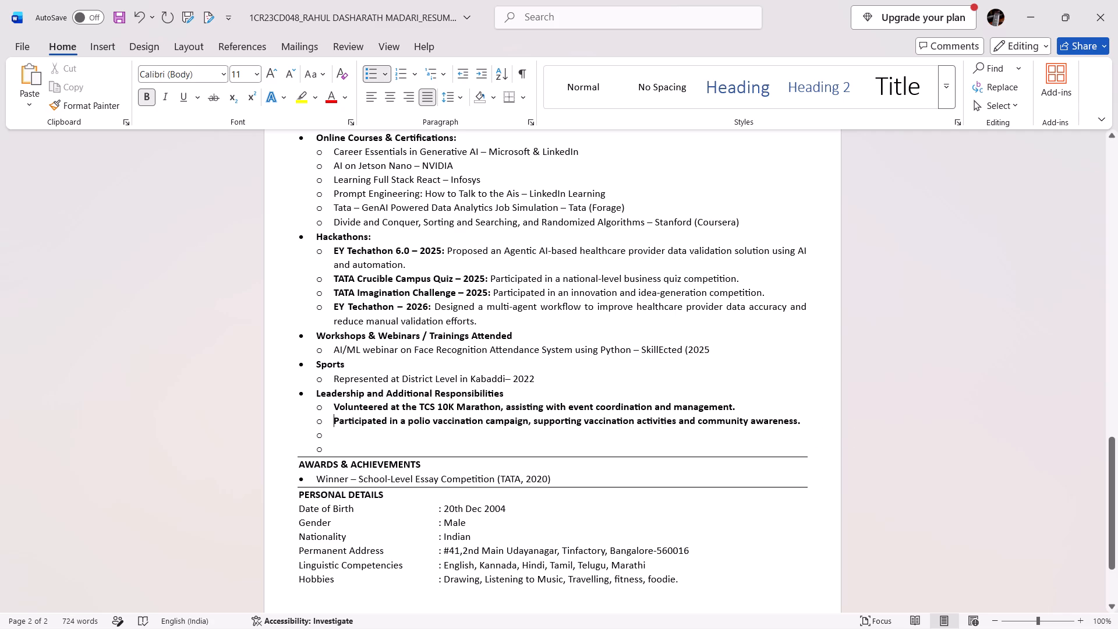
Remove bold from the TCS 10K Marathon and polio vaccination campaign sub-bullets.
drag(810, 421, 330, 405)
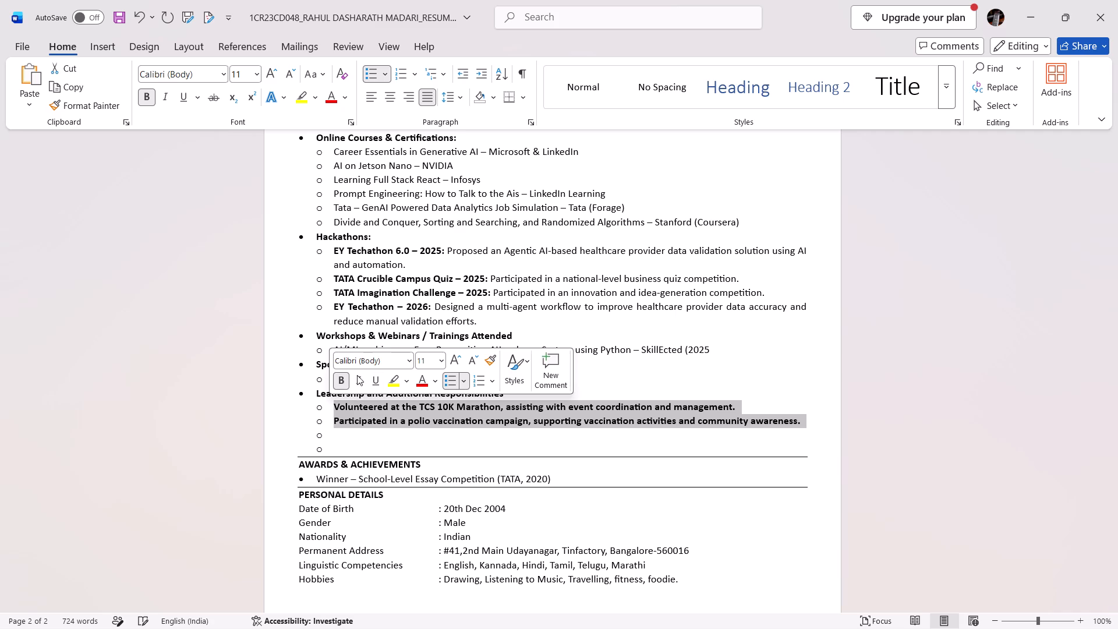
click(345, 379)
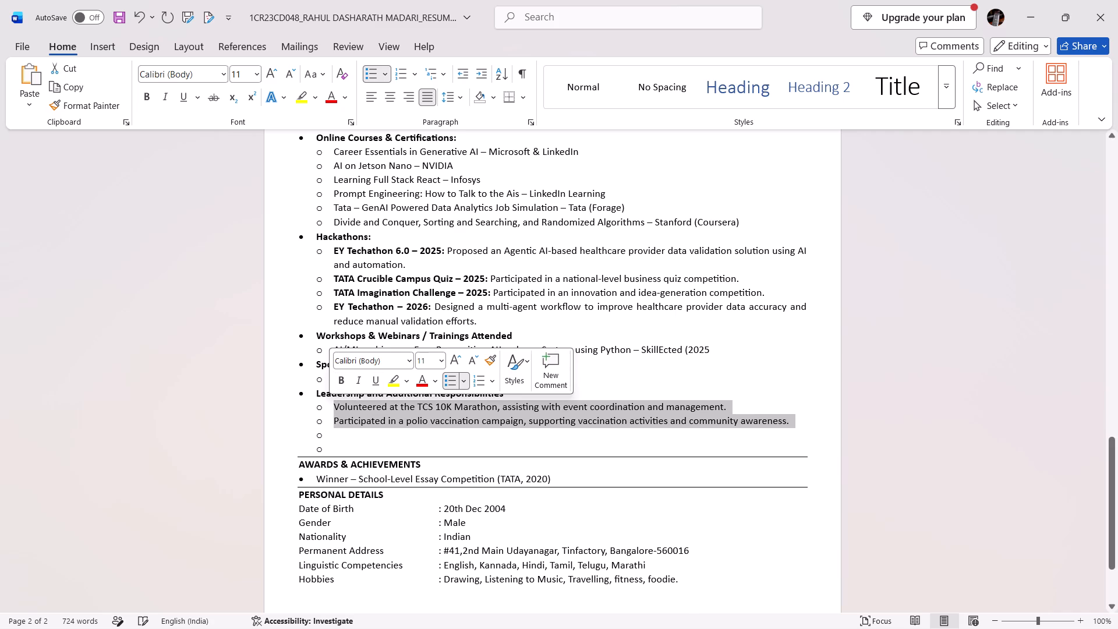
click(709, 349)
Delete the two empty sub-bullets between the polio campaign line and the Awards & Achievements heading.
click(345, 448)
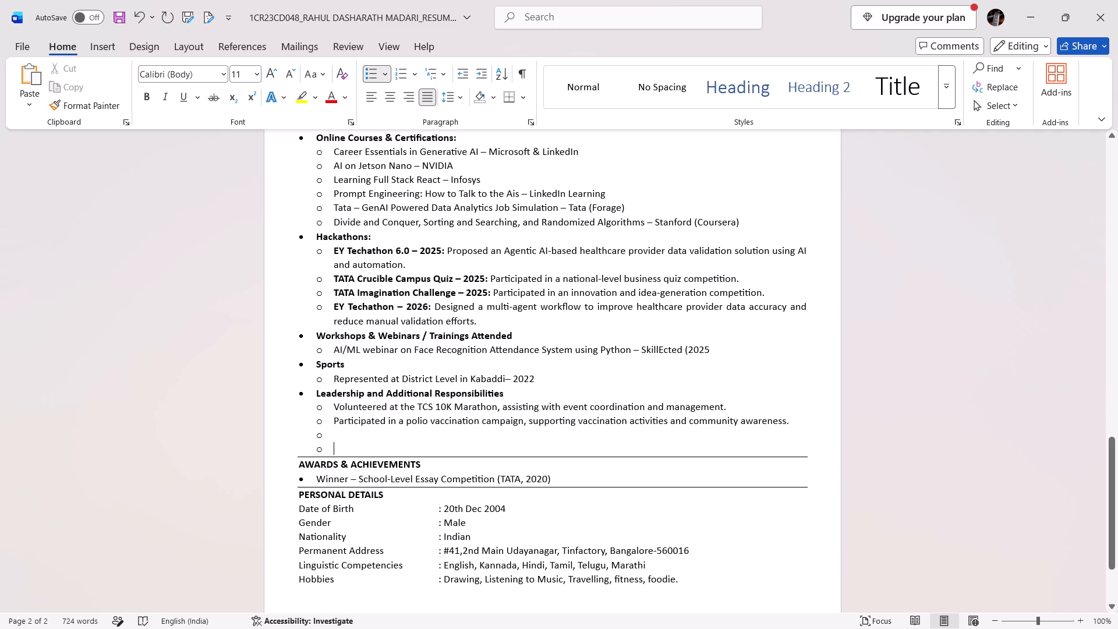
key(BackSpace)
key(BackSpace)
key(BackSpace)
key(BackSpace)
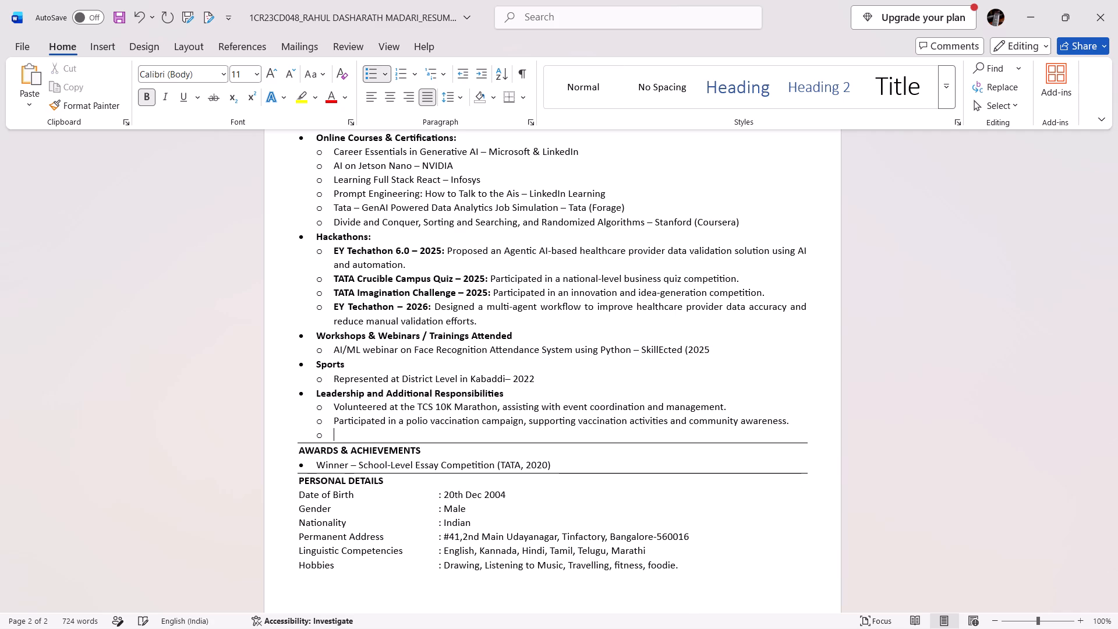
key(BackSpace)
key(BackSpace)
key(BackSpace)
key(BackSpace)
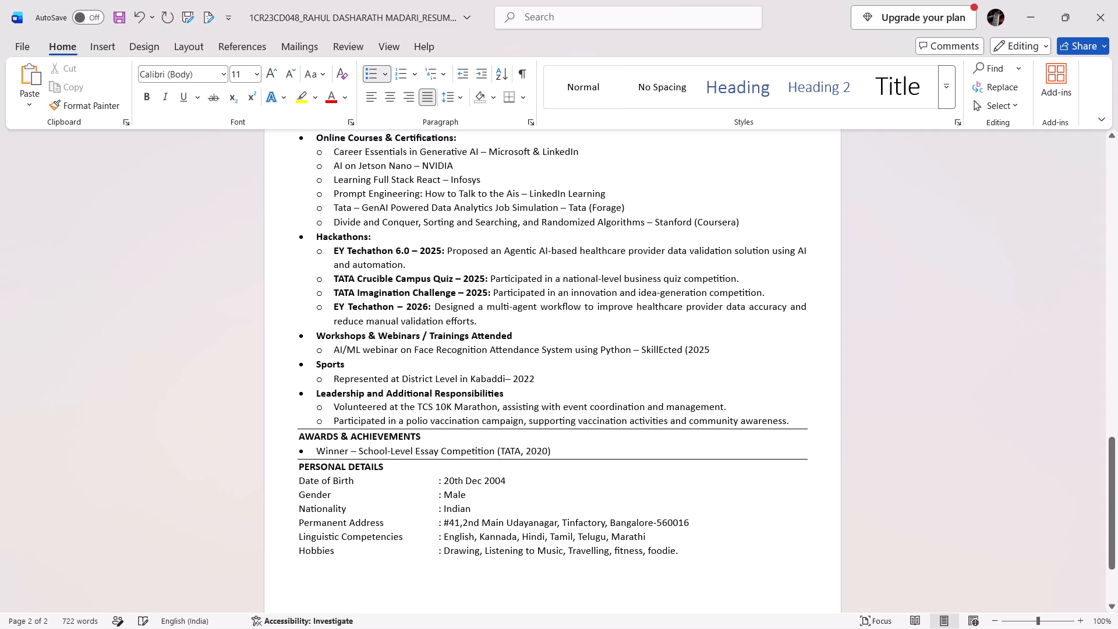
Review the edited resume across both pages, from the personal details back up to the header.
scroll(286, 316, up, 8)
scroll(286, 316, down, 4)
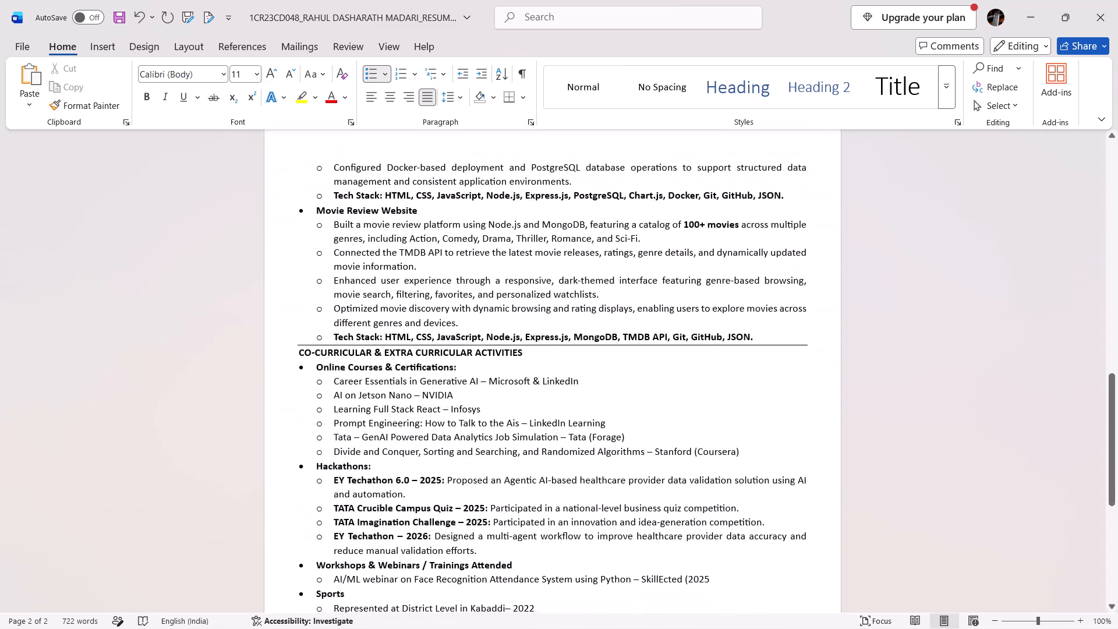
scroll(286, 316, up, 3)
scroll(286, 316, down, 1)
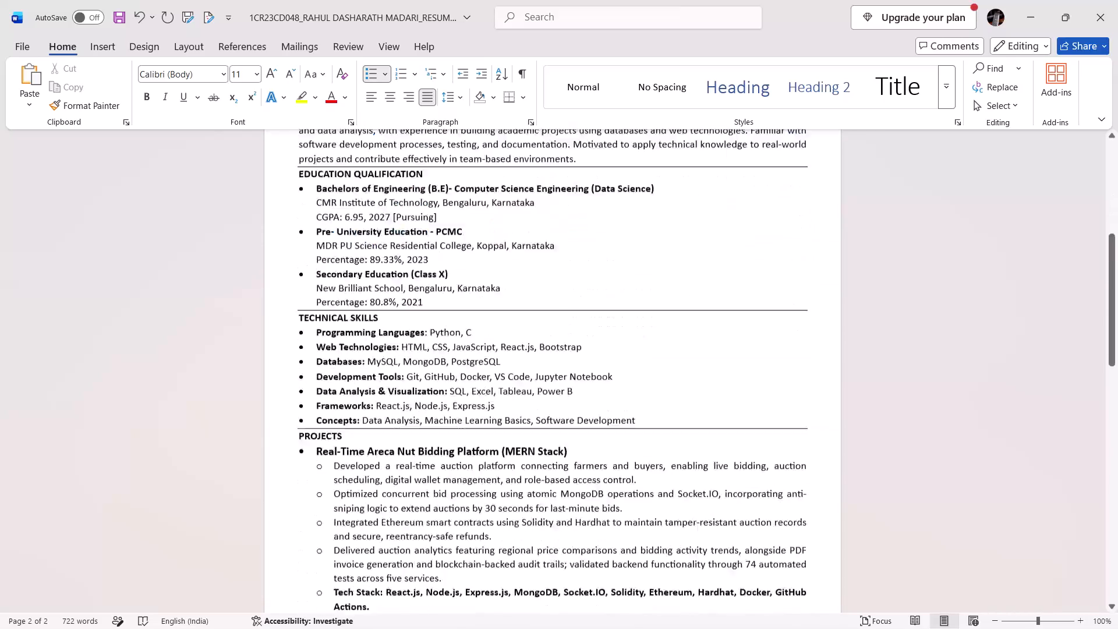
scroll(286, 316, down, 6)
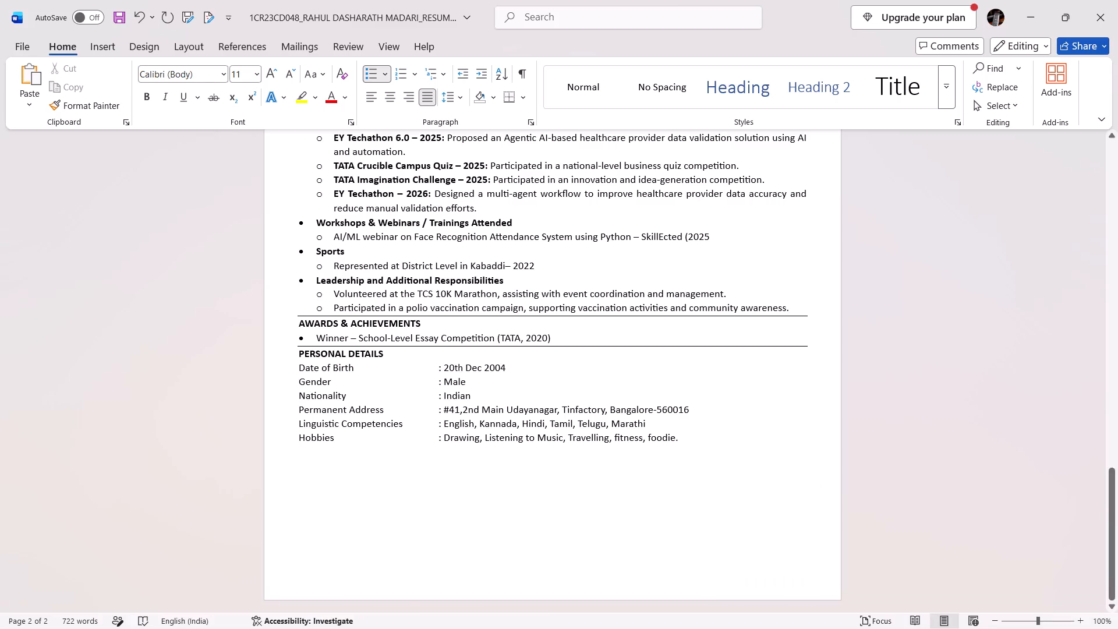
scroll(533, 507, up, 14)
scroll(533, 507, down, 3)
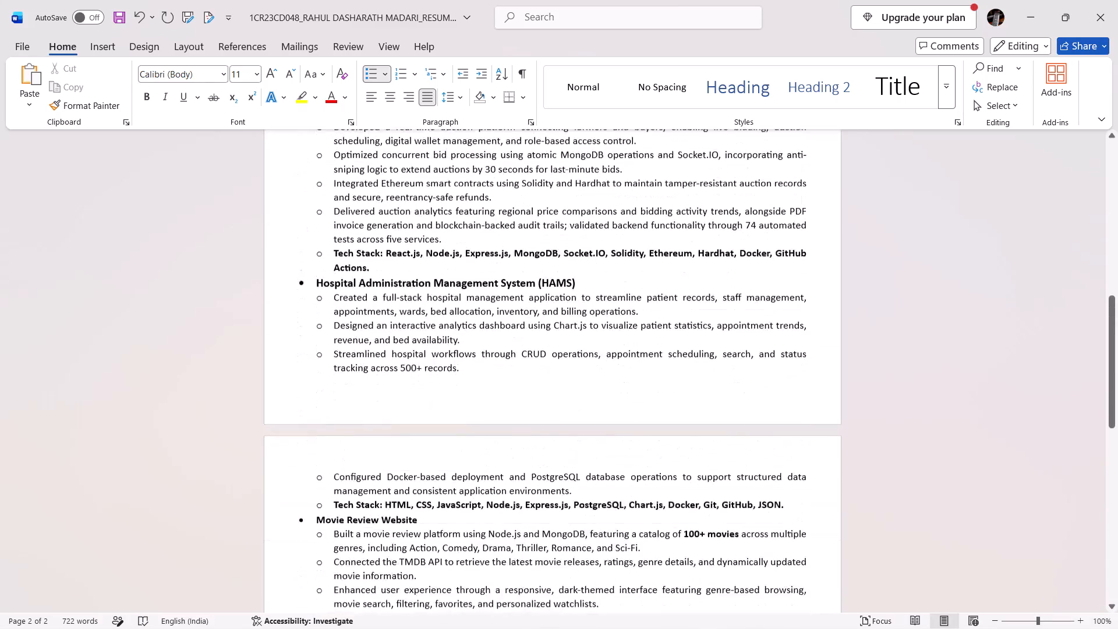
scroll(533, 507, up, 6)
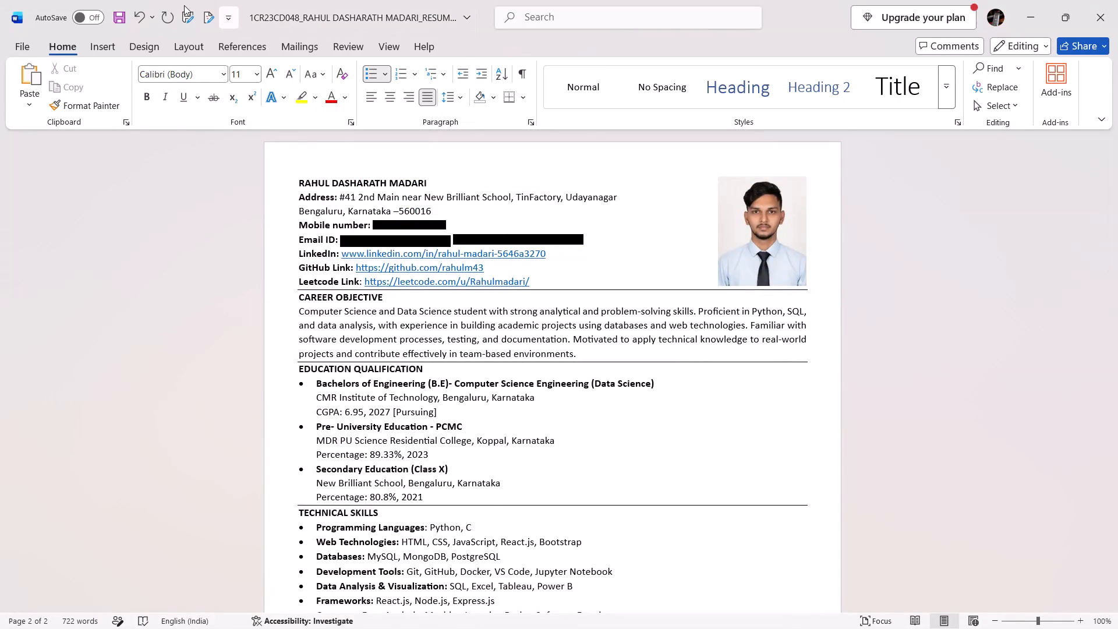
Start saving a copy of the resume in the RESUME folder with PDF as the file type.
click(188, 16)
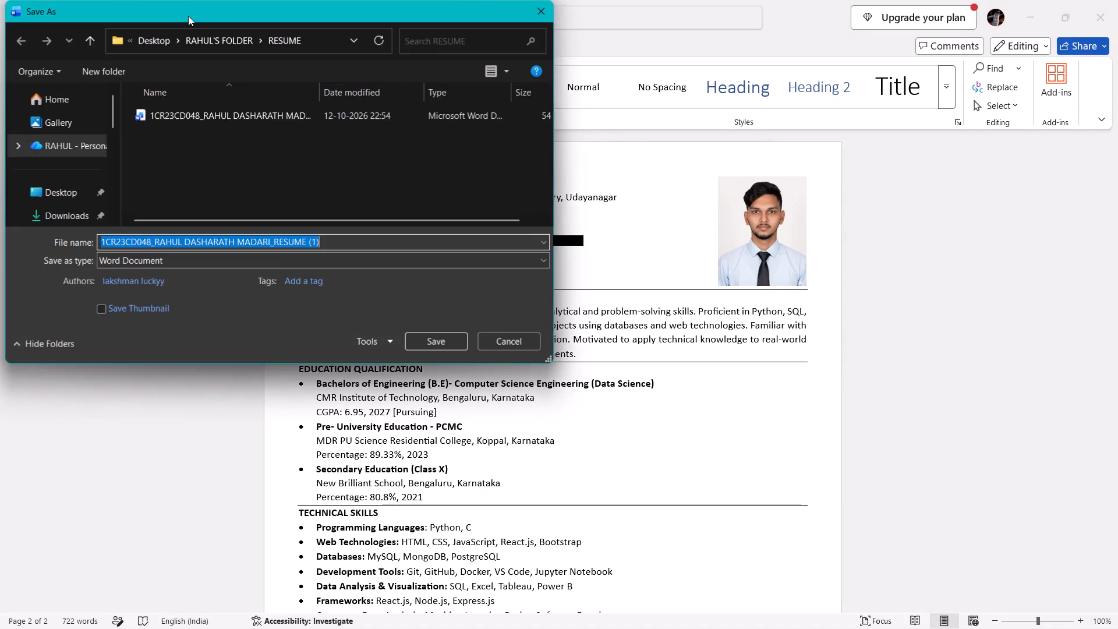
scroll(85, 212, down, 1)
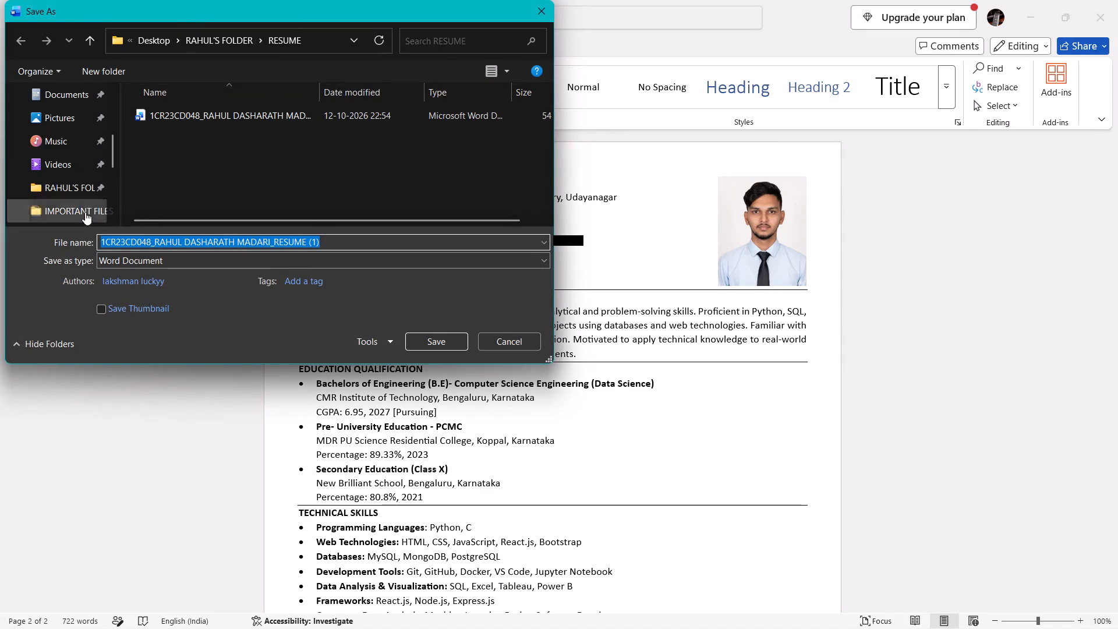
scroll(85, 212, down, 1)
scroll(48, 113, up, 1)
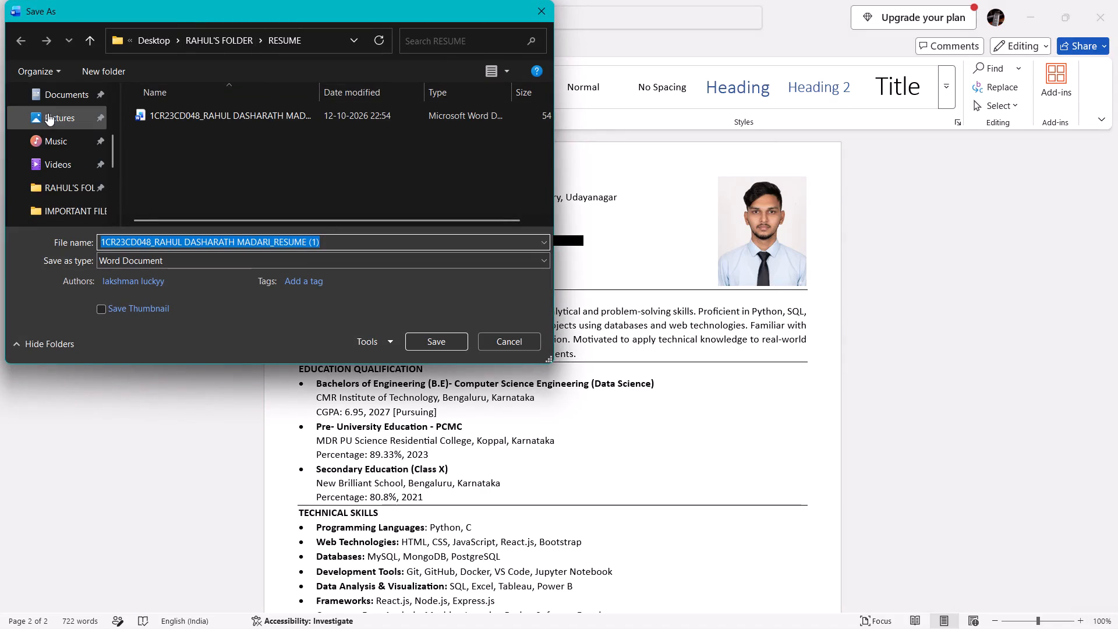
scroll(48, 113, up, 1)
double_click(56, 215)
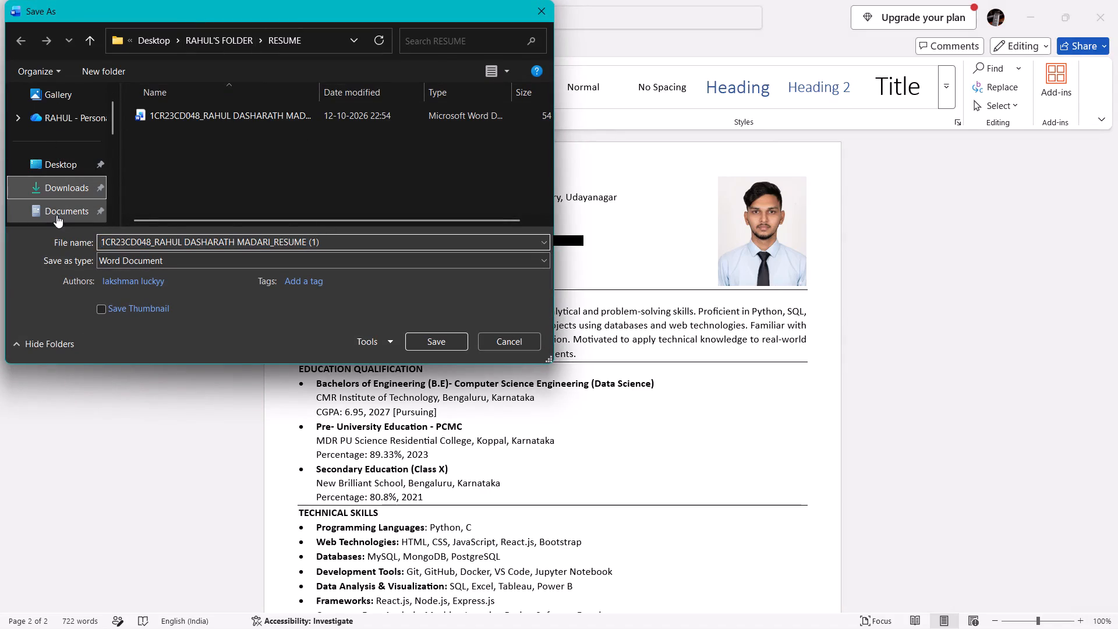
scroll(79, 183, down, 1)
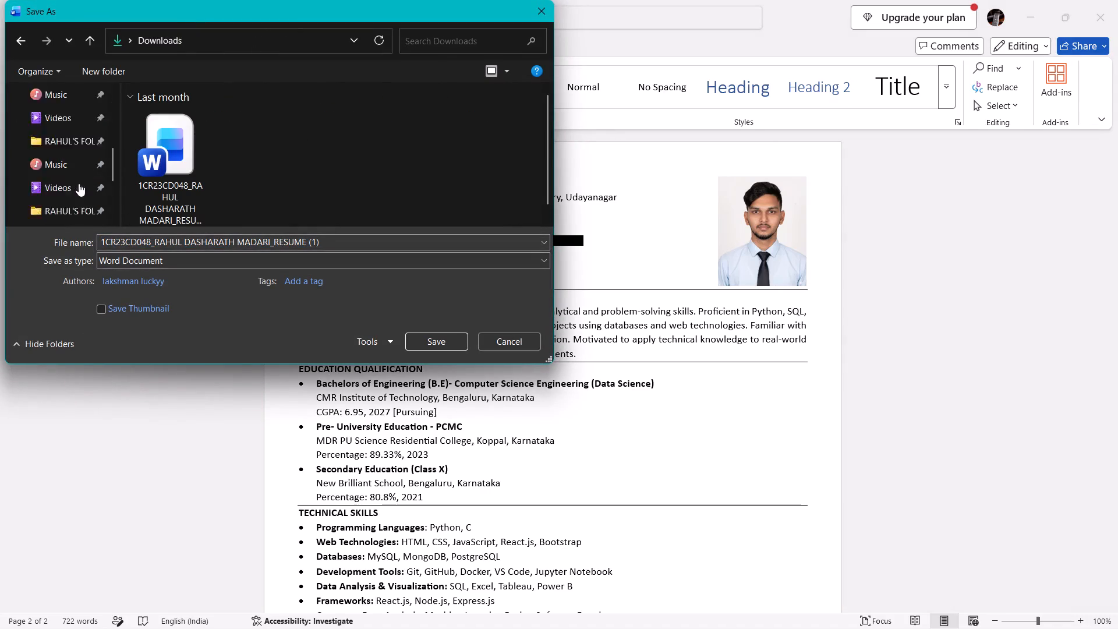
scroll(79, 183, down, 1)
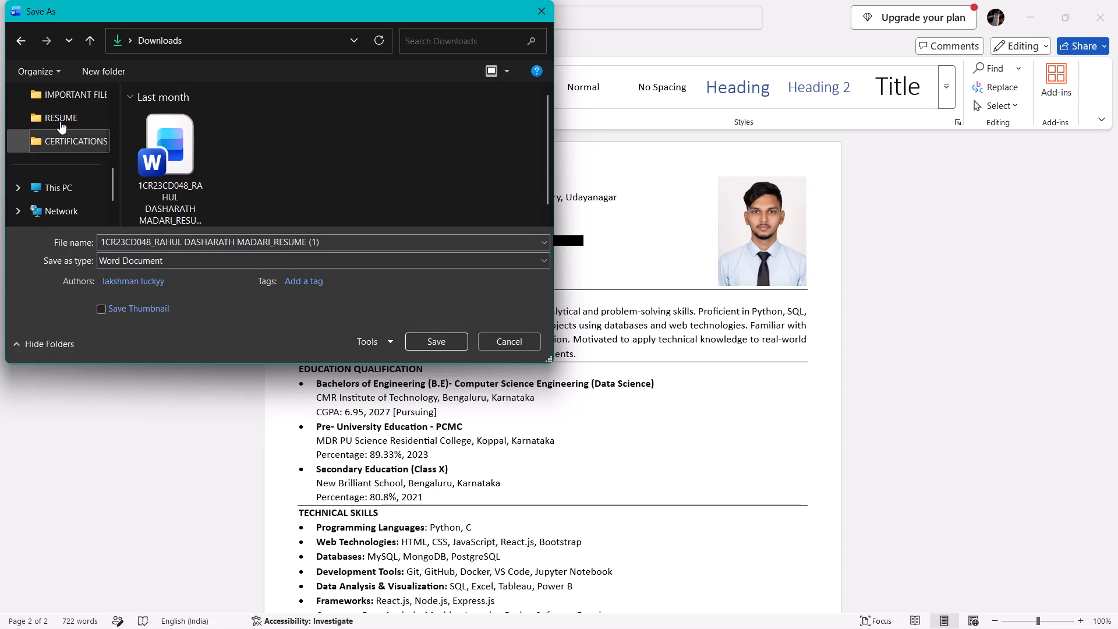
double_click(60, 121)
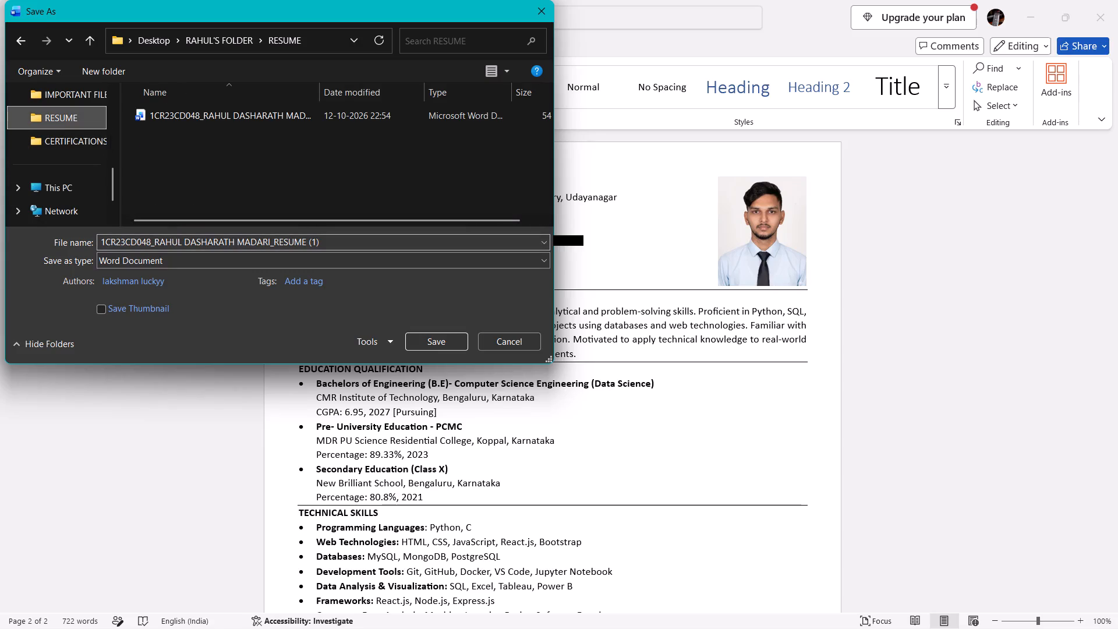
drag(307, 264, 155, 346)
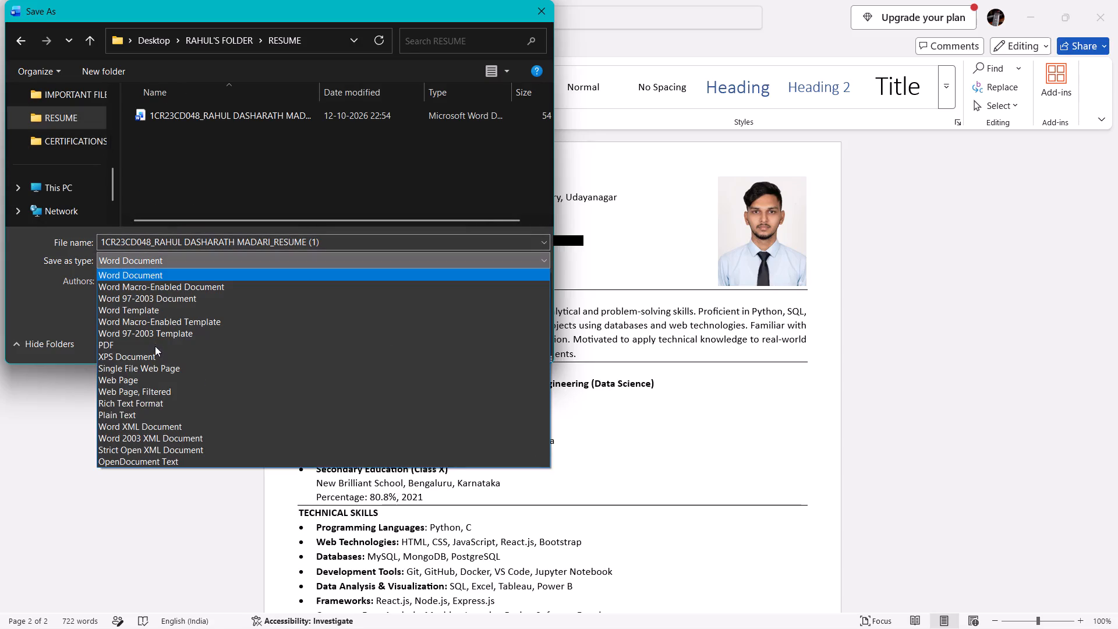
click(155, 346)
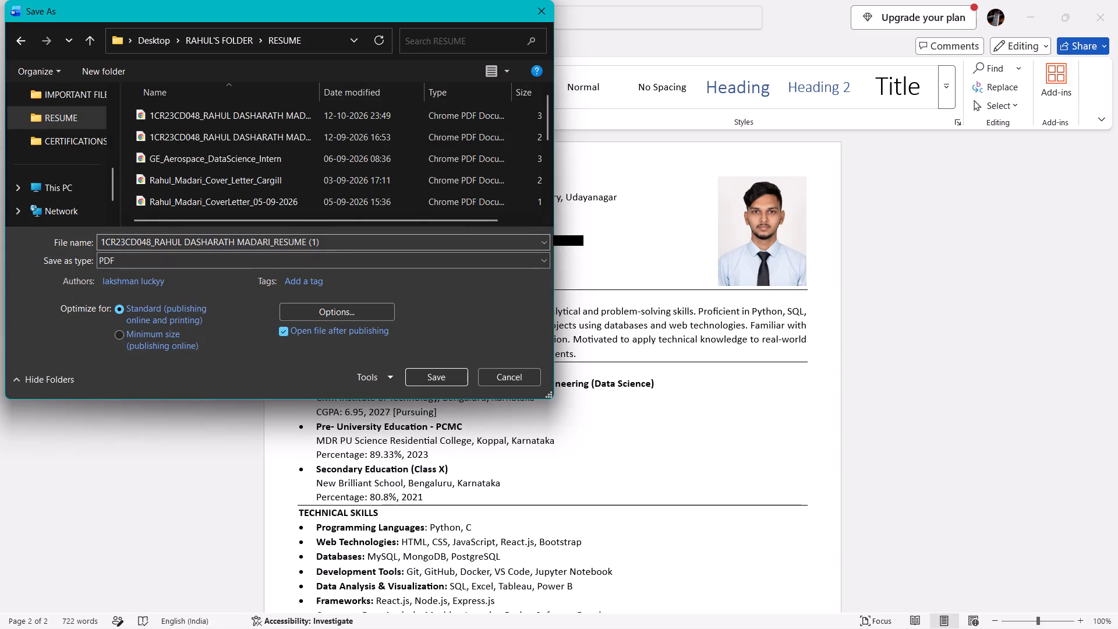
Remove " (1)" from the end of the file name and save the PDF, replacing the existing file.
click(335, 241)
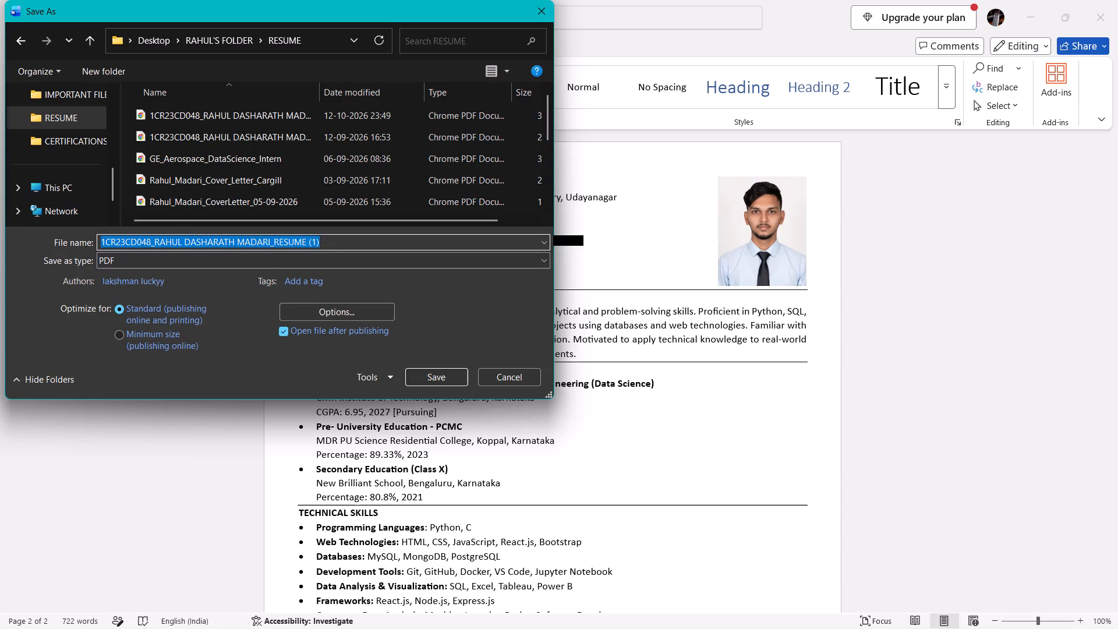
click(335, 241)
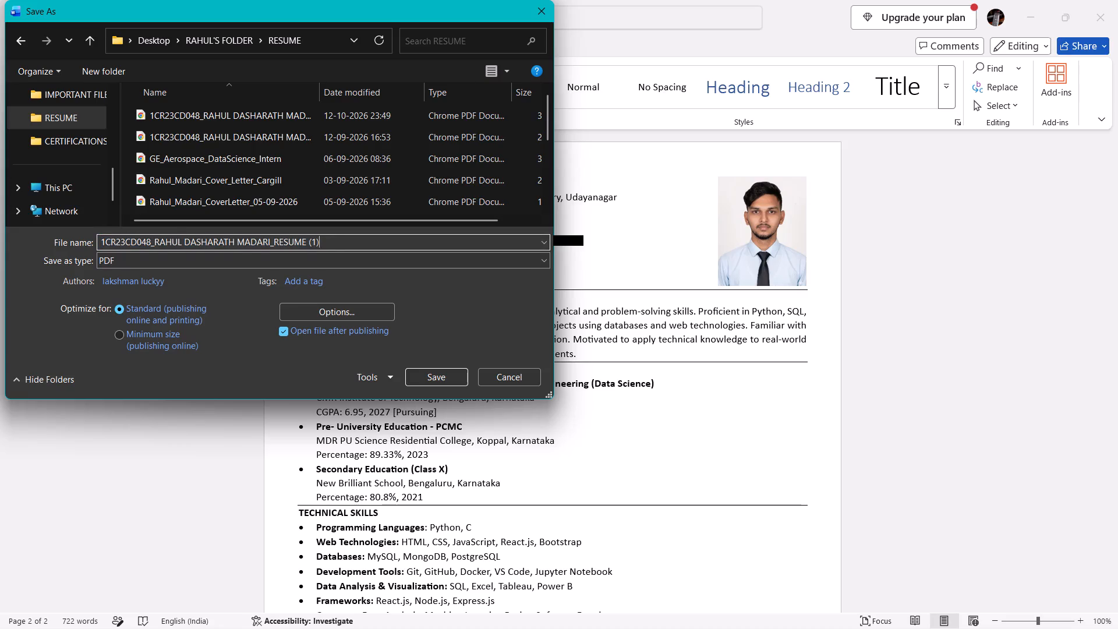
key(BackSpace)
key(BackSpace)
key(BackSpace)
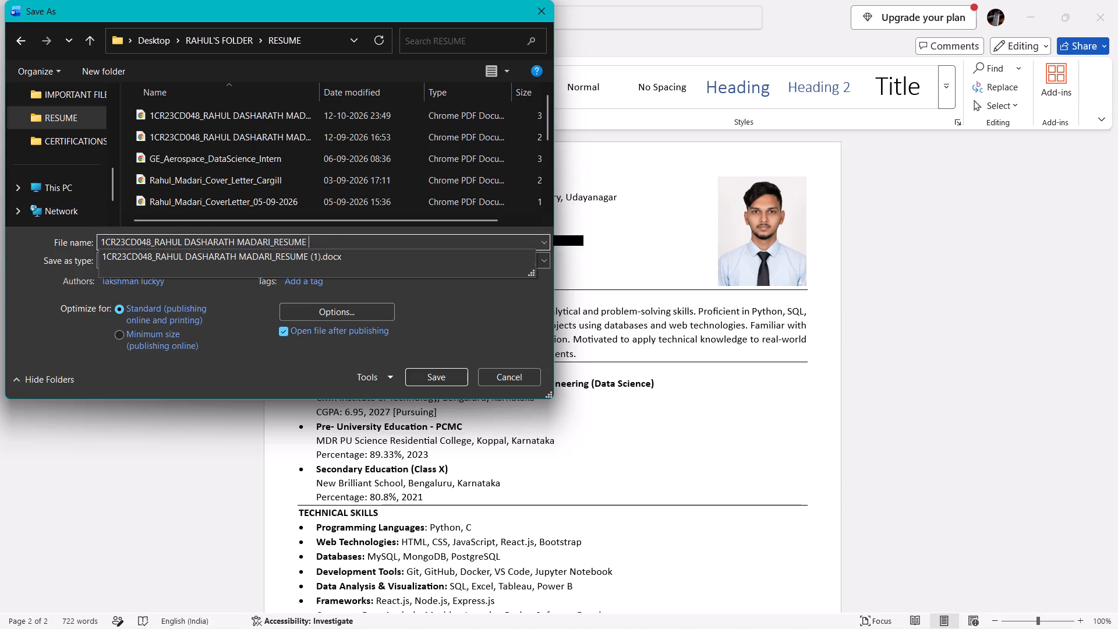
key(BackSpace)
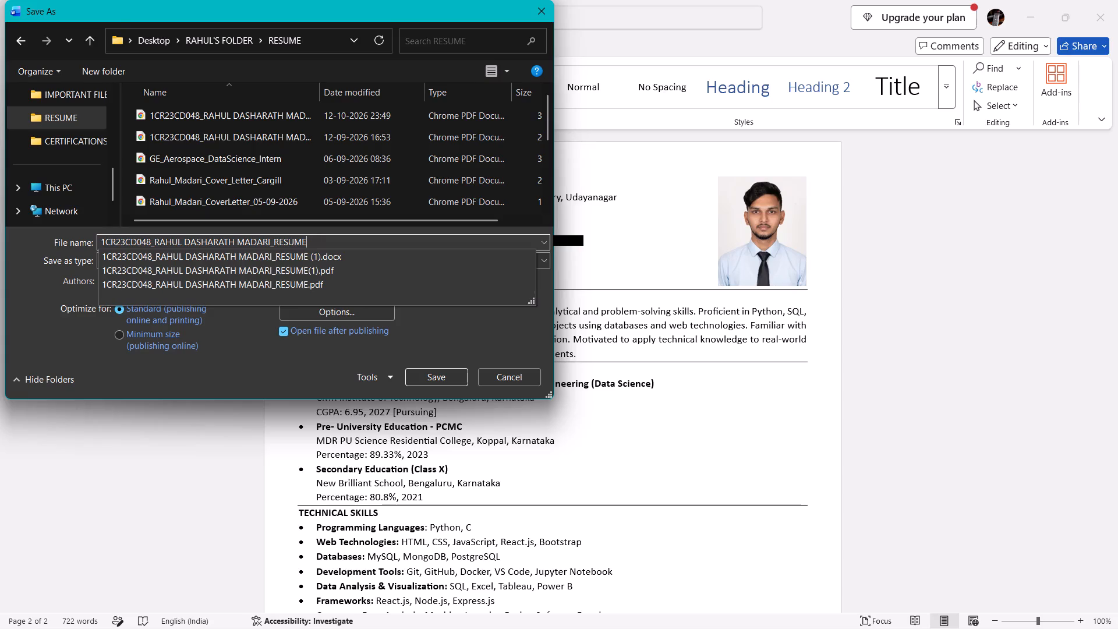
key(Return)
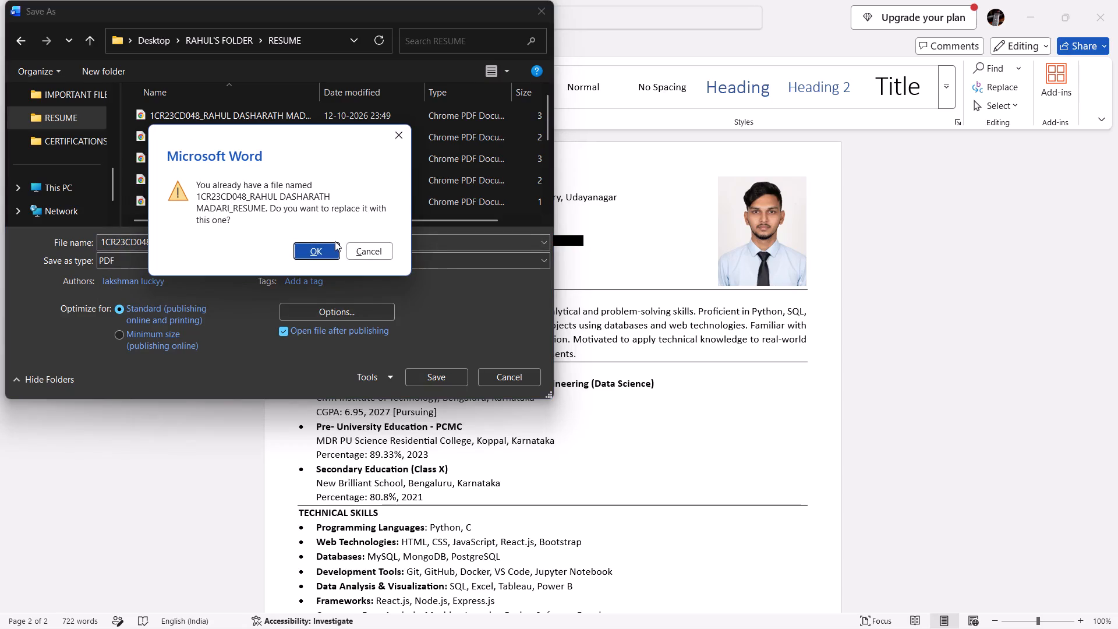
click(320, 249)
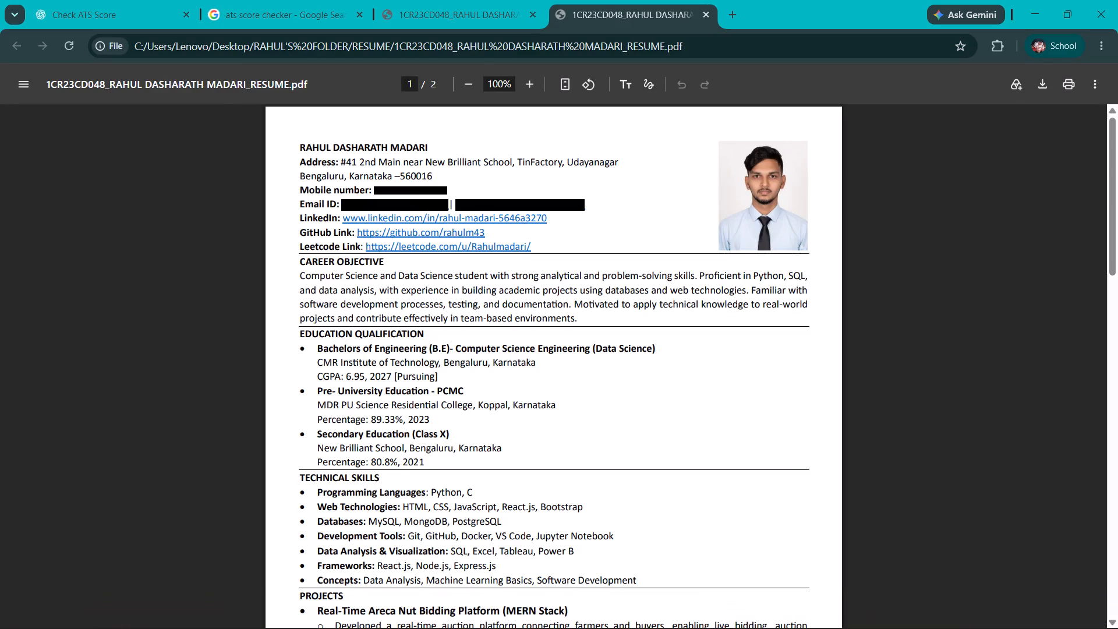
Look over the exported PDF in Chrome and close its tab.
scroll(528, 414, down, 1)
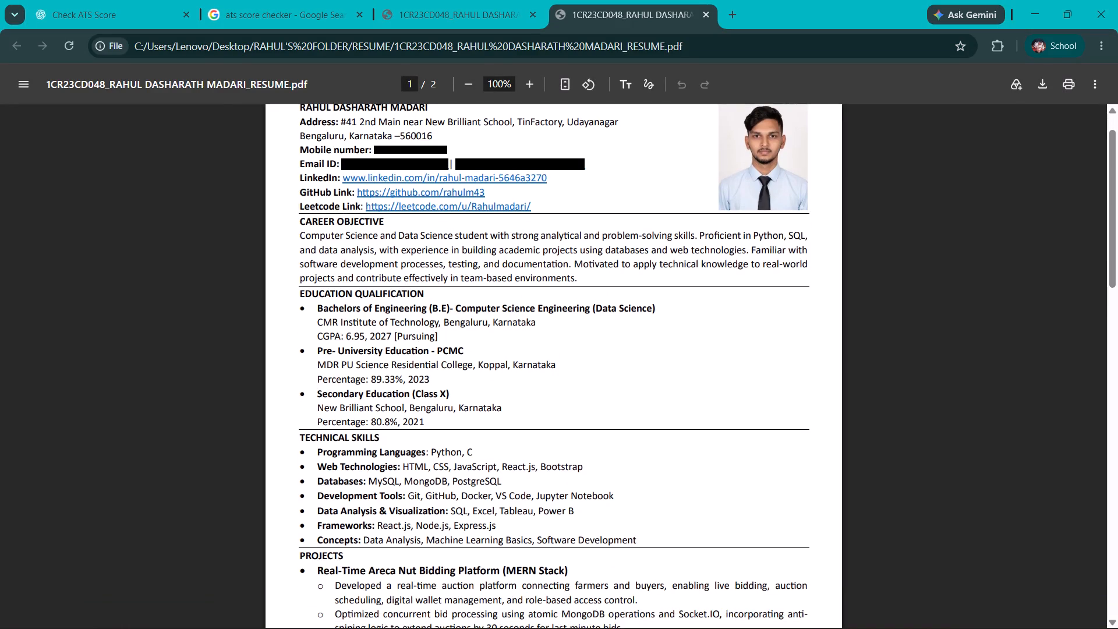
scroll(528, 414, down, 2)
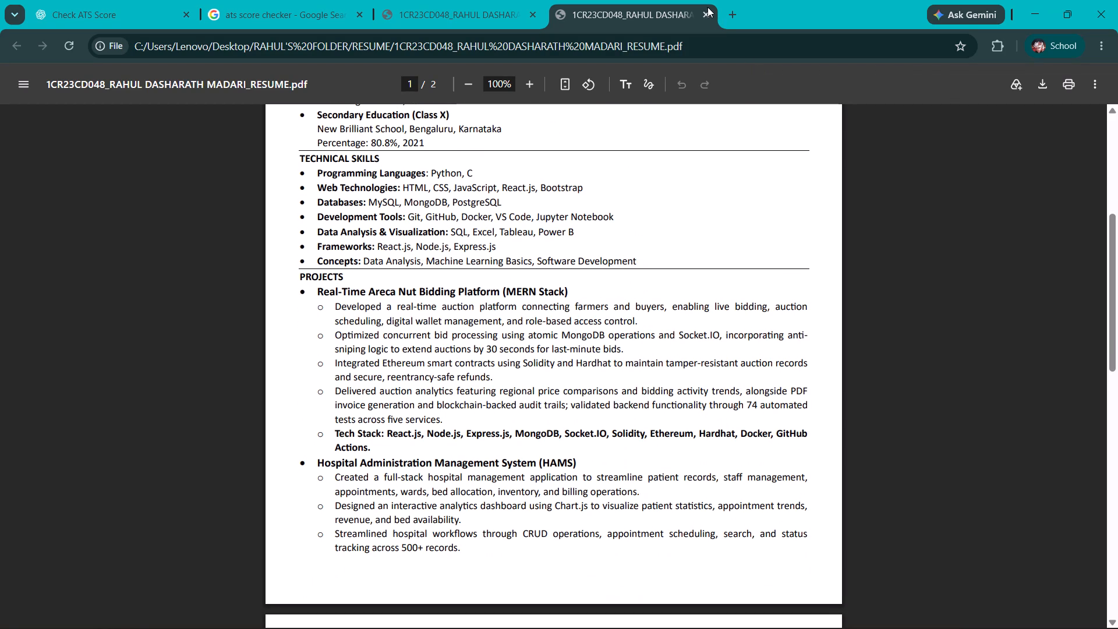
click(706, 11)
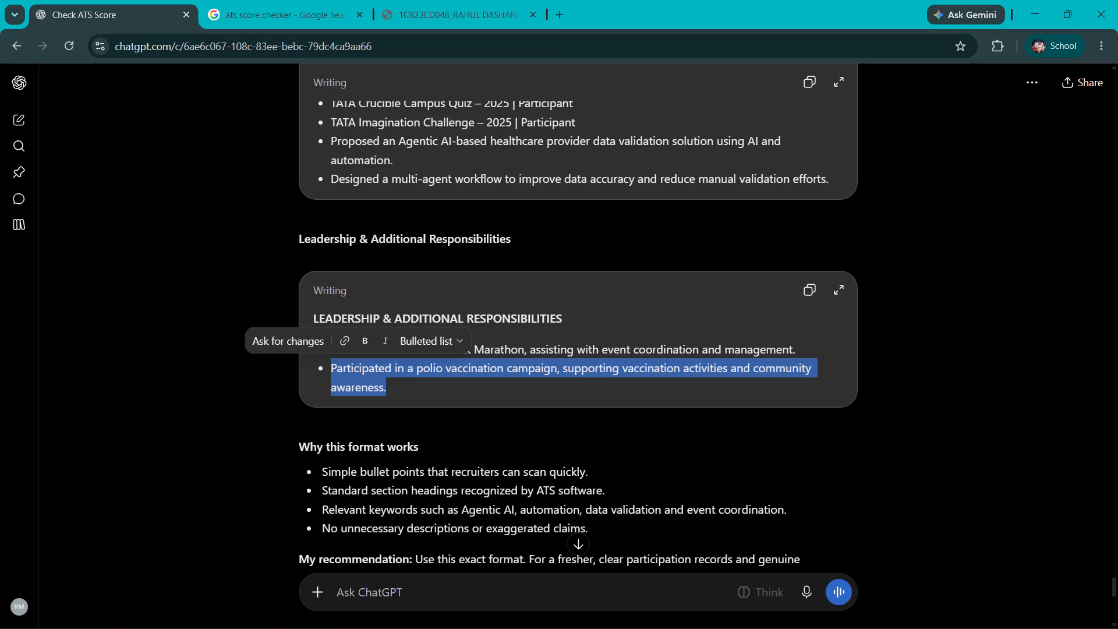
Switch to the resume in Word and complete the last Data Analysis & Visualization skill so it reads "Power BI".
click(766, 485)
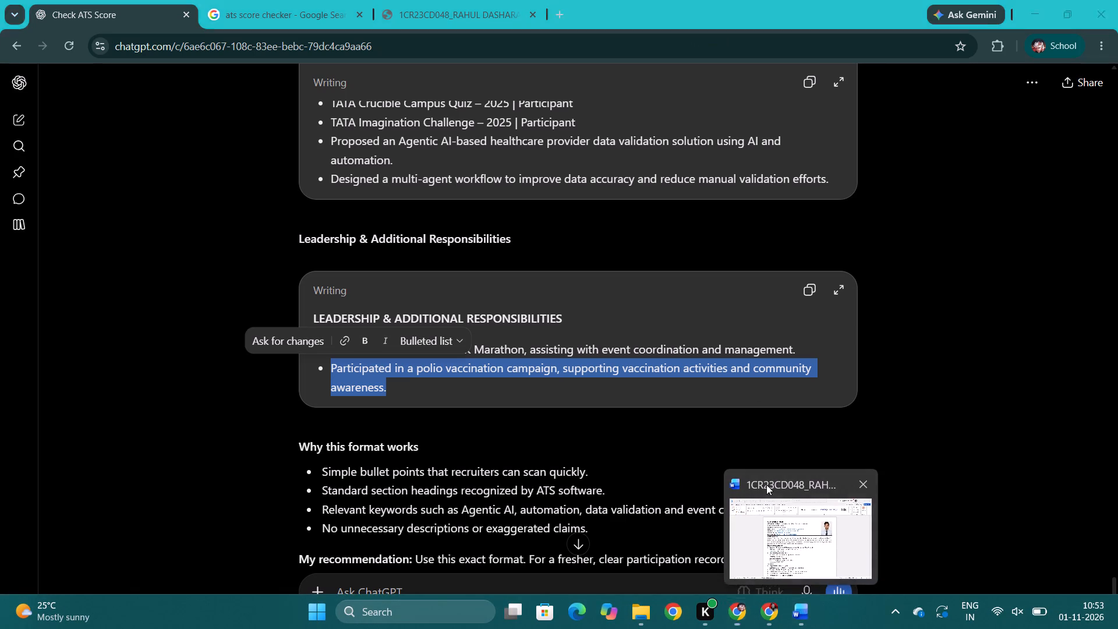
click(580, 589)
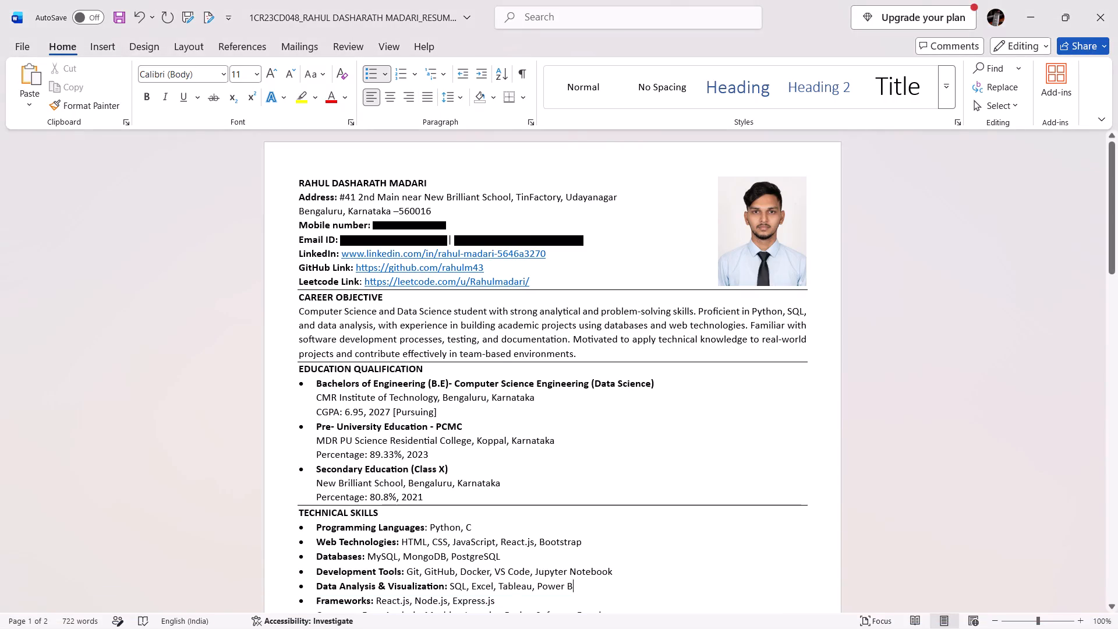
key(shift+i)
Copy the whole Technical Skills section of the resume, from its heading through the Concepts line.
scroll(464, 579, down, 1)
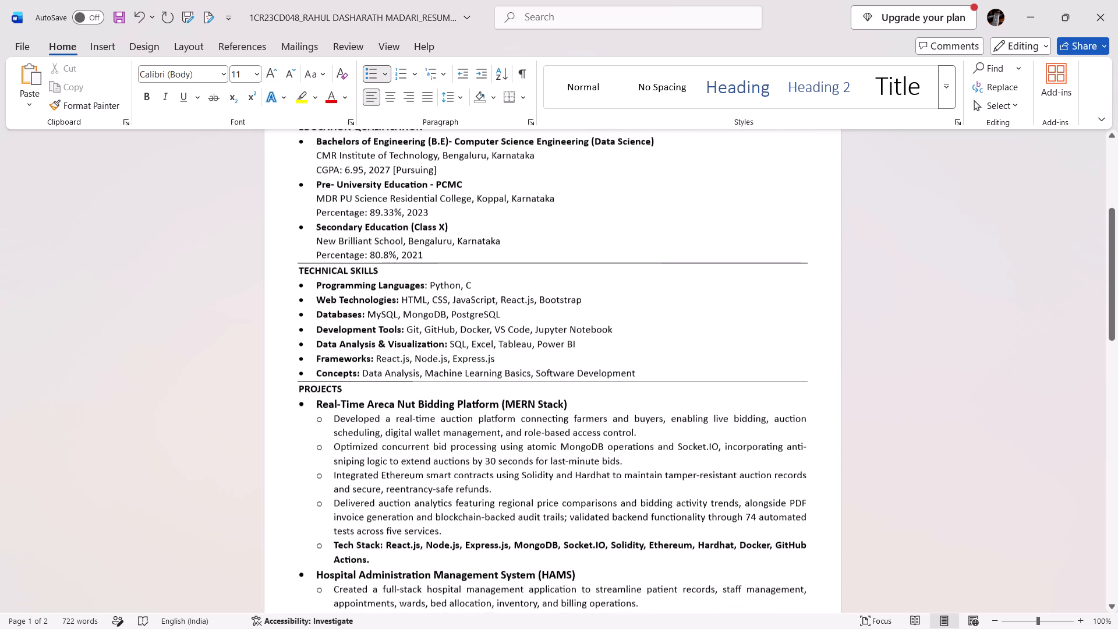
drag(645, 372, 291, 285)
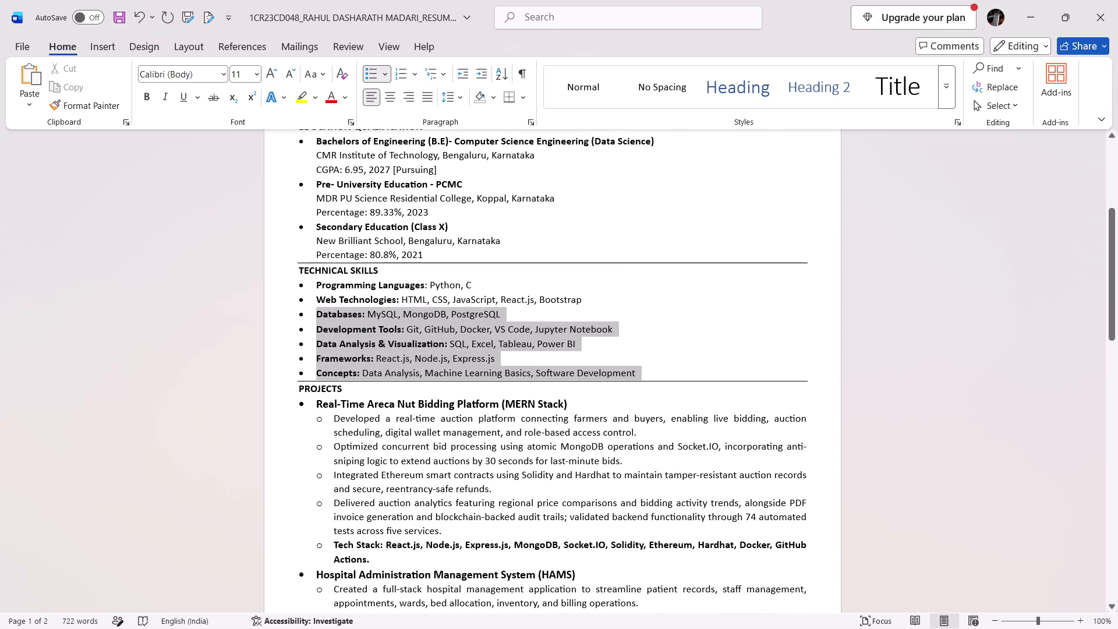
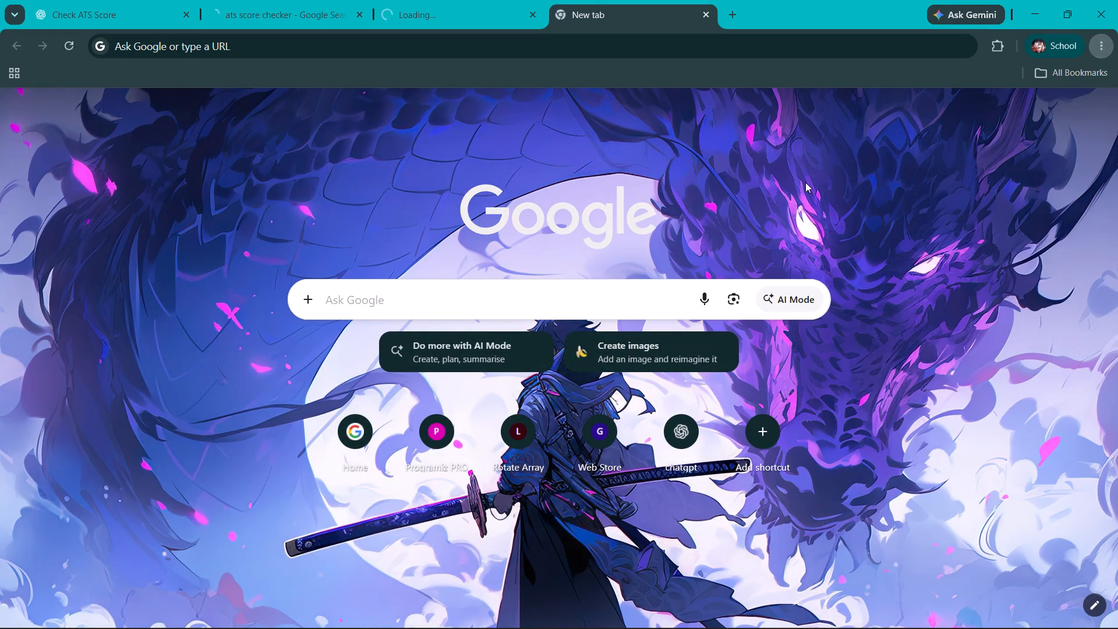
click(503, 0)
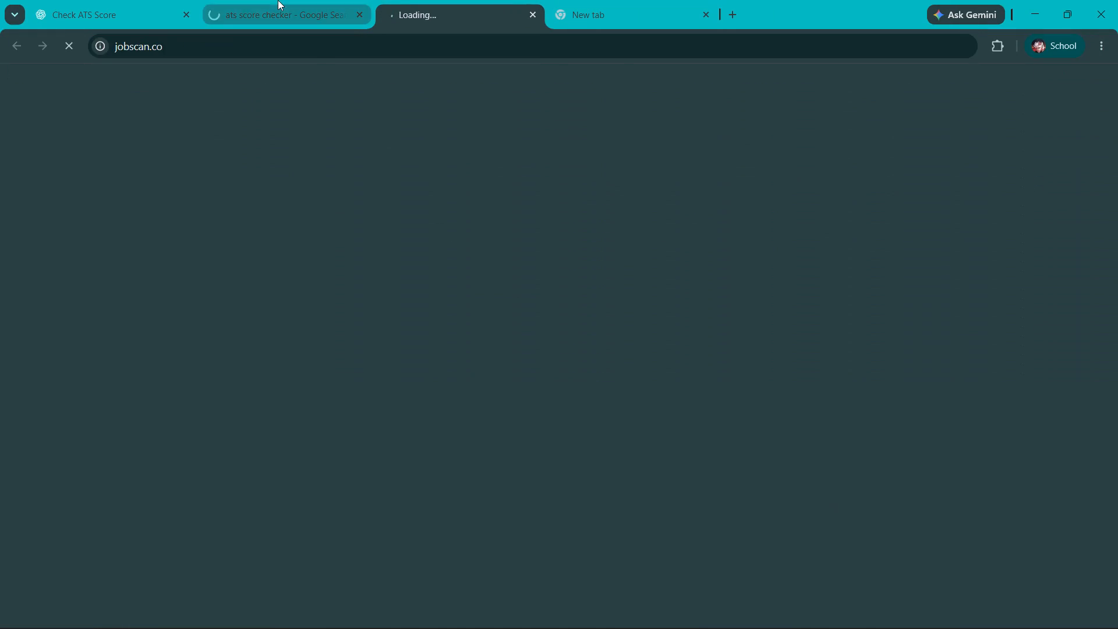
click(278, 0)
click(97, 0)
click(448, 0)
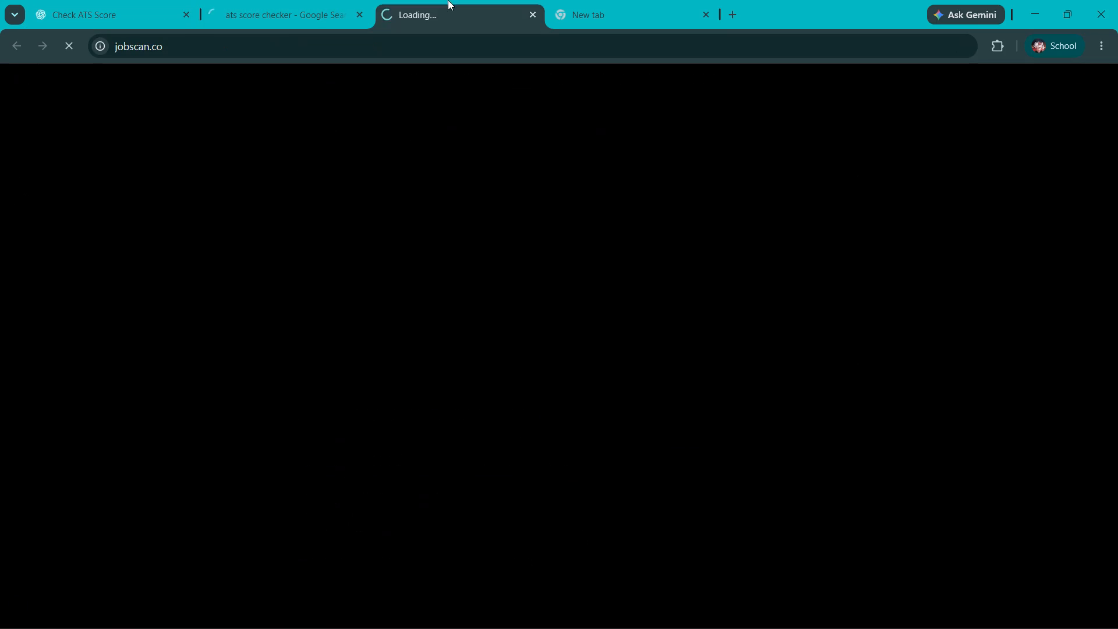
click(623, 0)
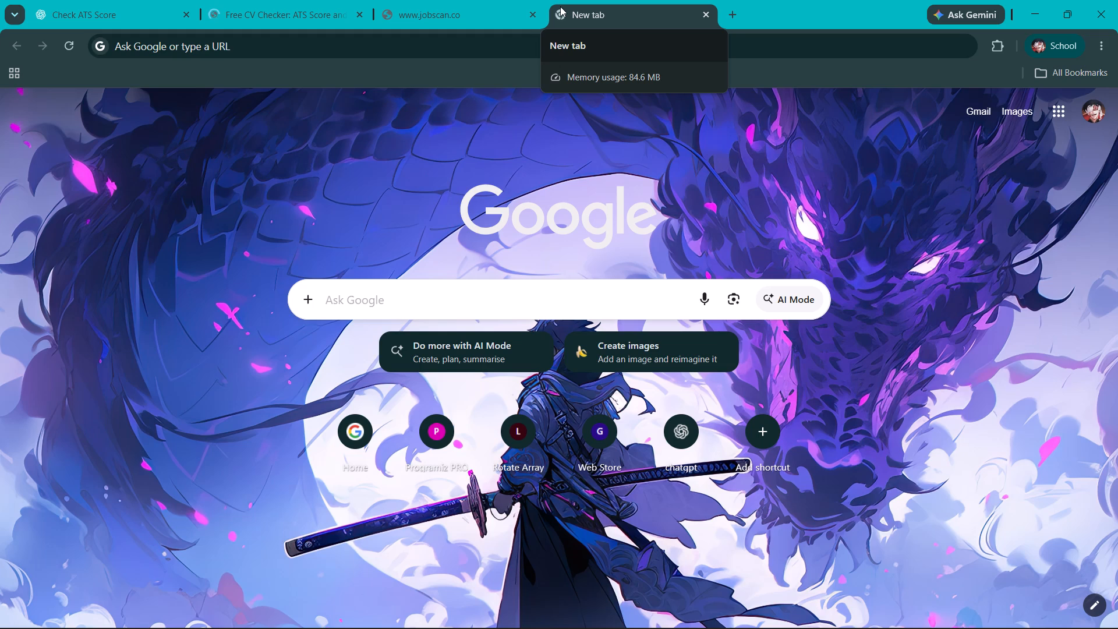
Open Jobscan's free resume scan and accept the site's cookies.
click(455, 9)
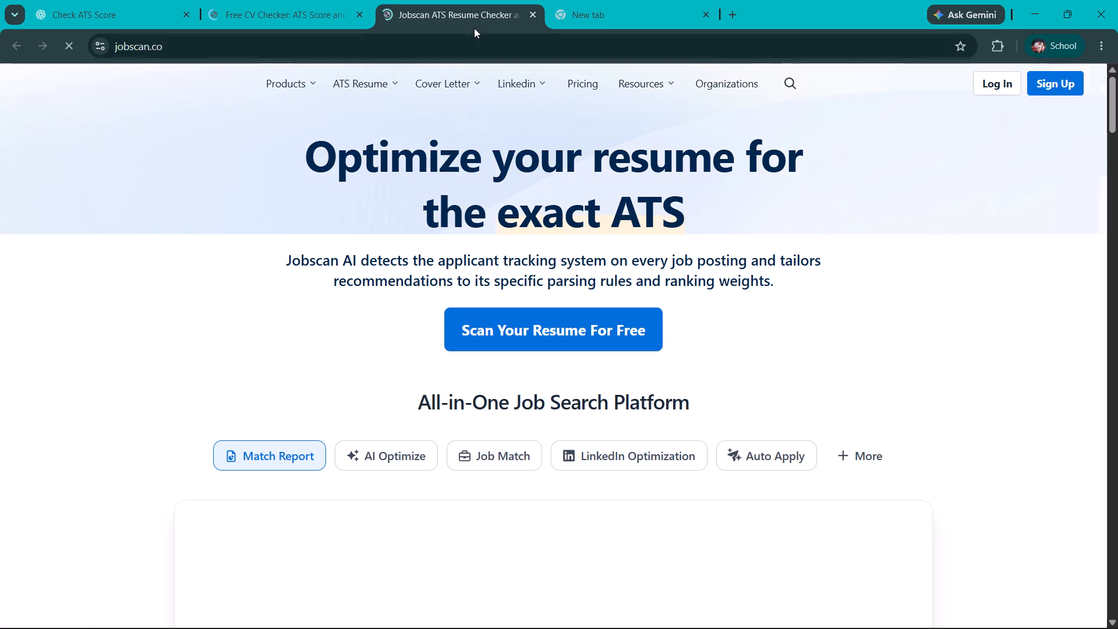
click(536, 329)
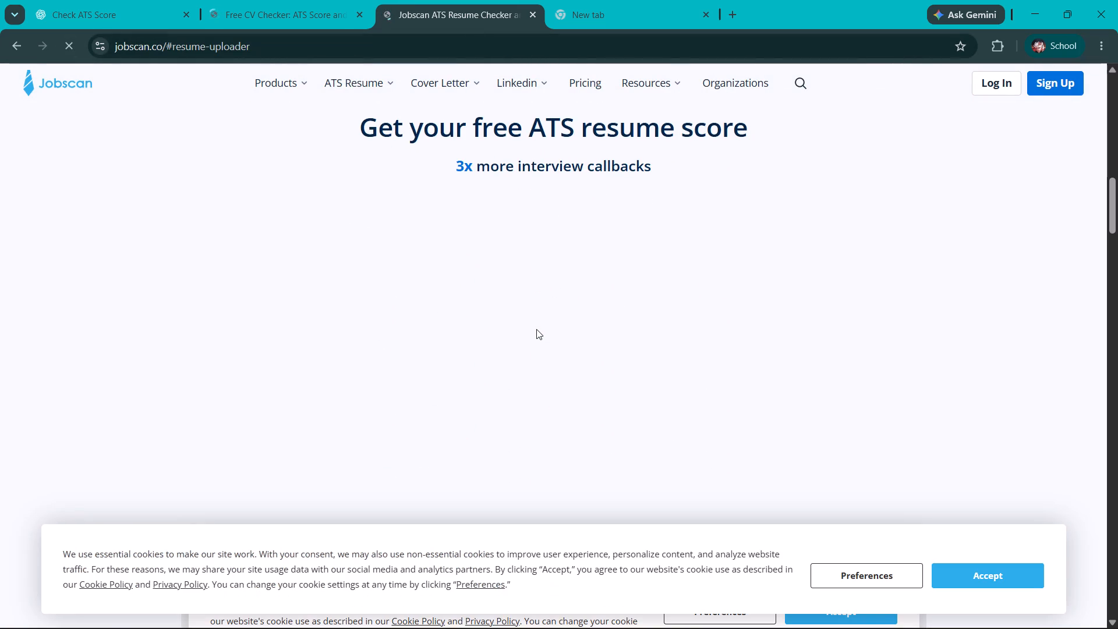
click(993, 573)
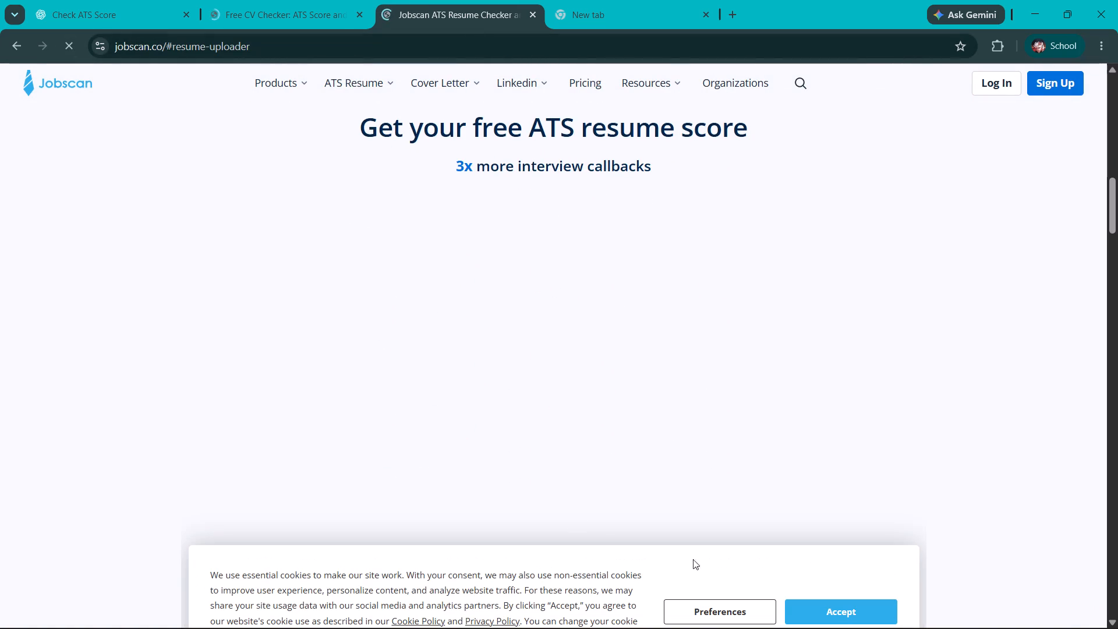
scroll(819, 521, down, 1)
click(819, 521)
scroll(521, 430, up, 7)
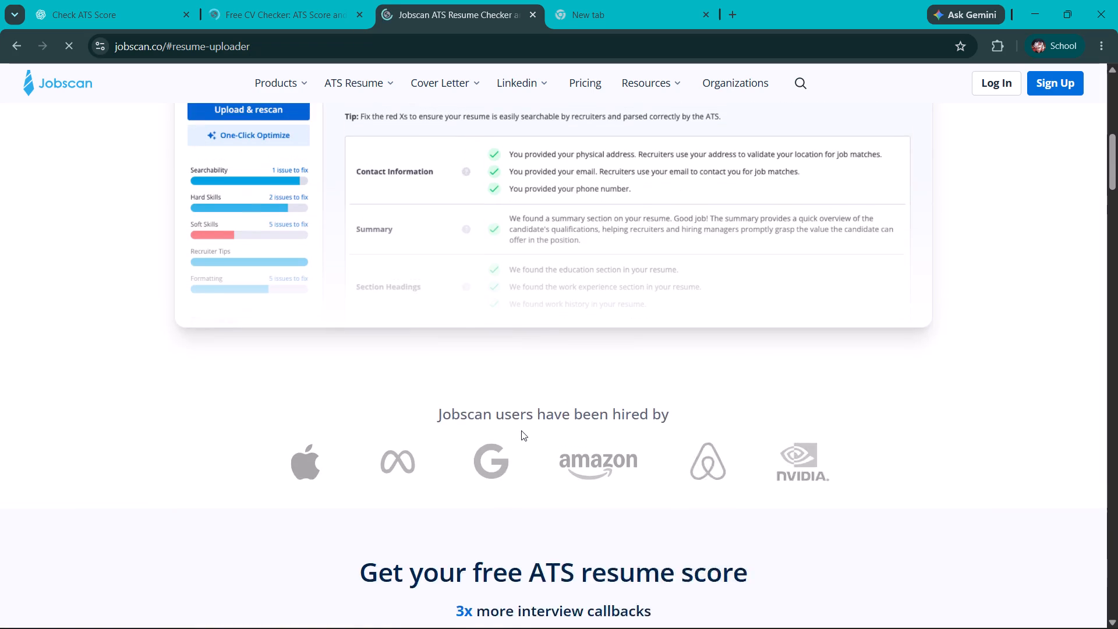
scroll(521, 430, up, 5)
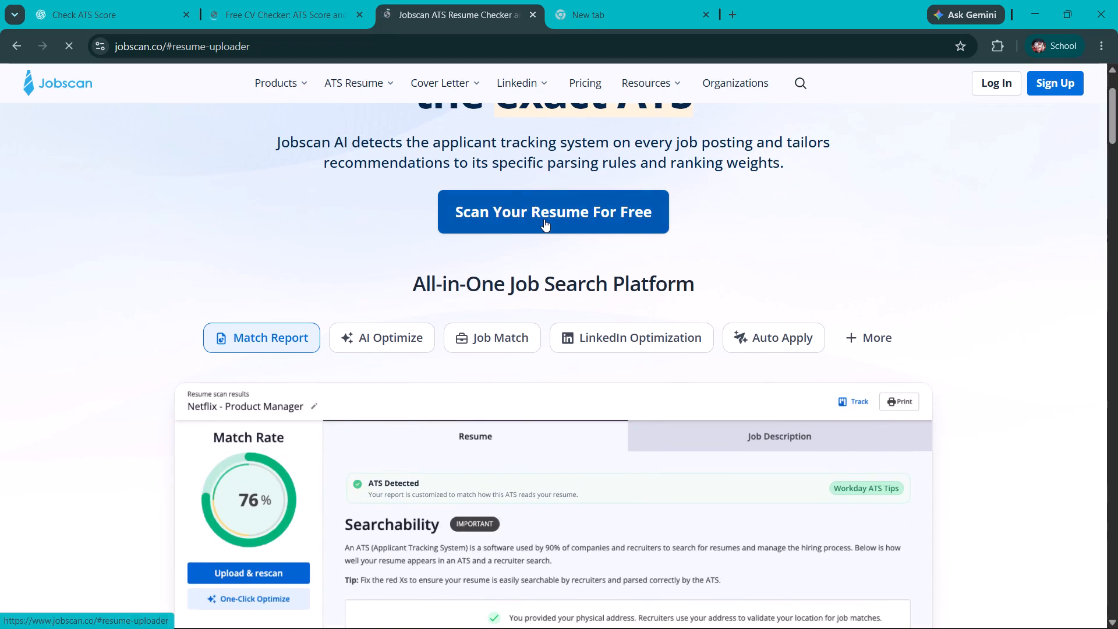
click(544, 219)
scroll(544, 219, down, 1)
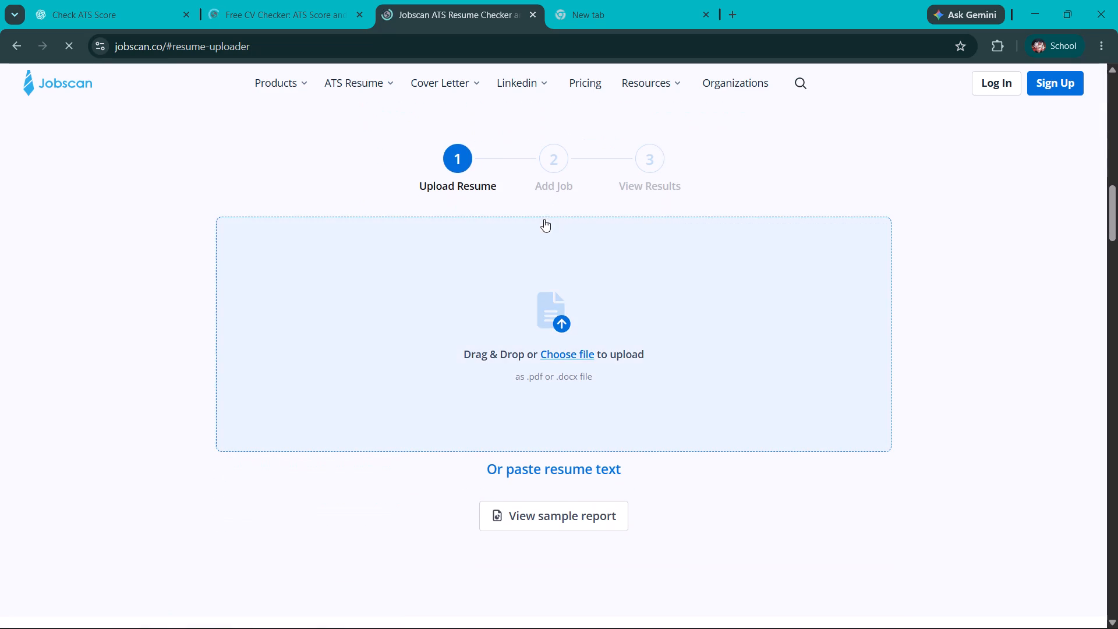
click(562, 328)
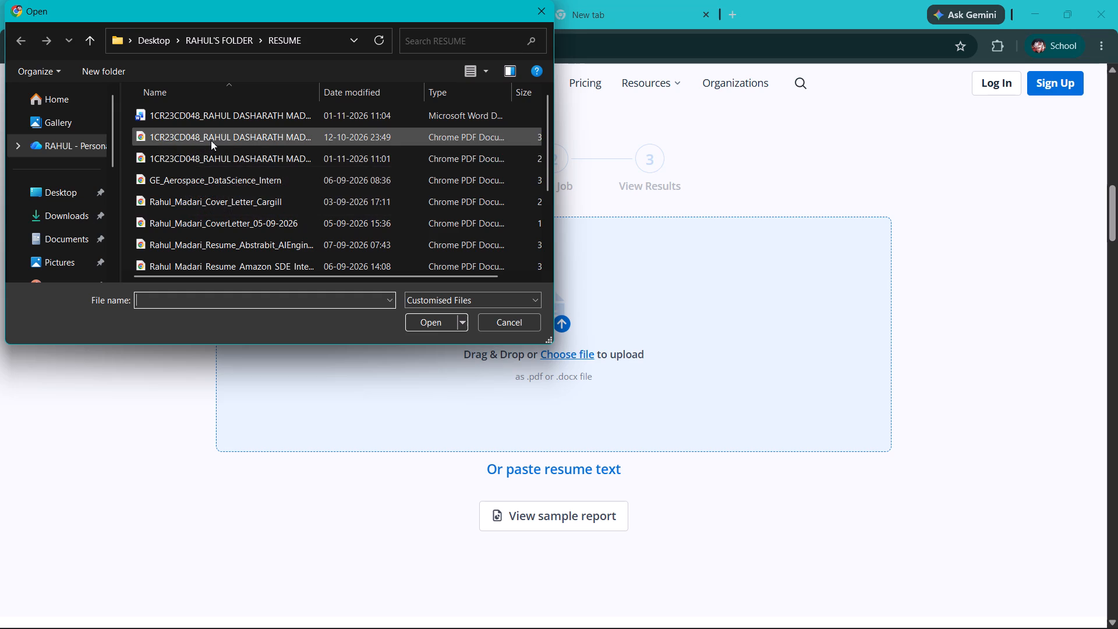
double_click(237, 158)
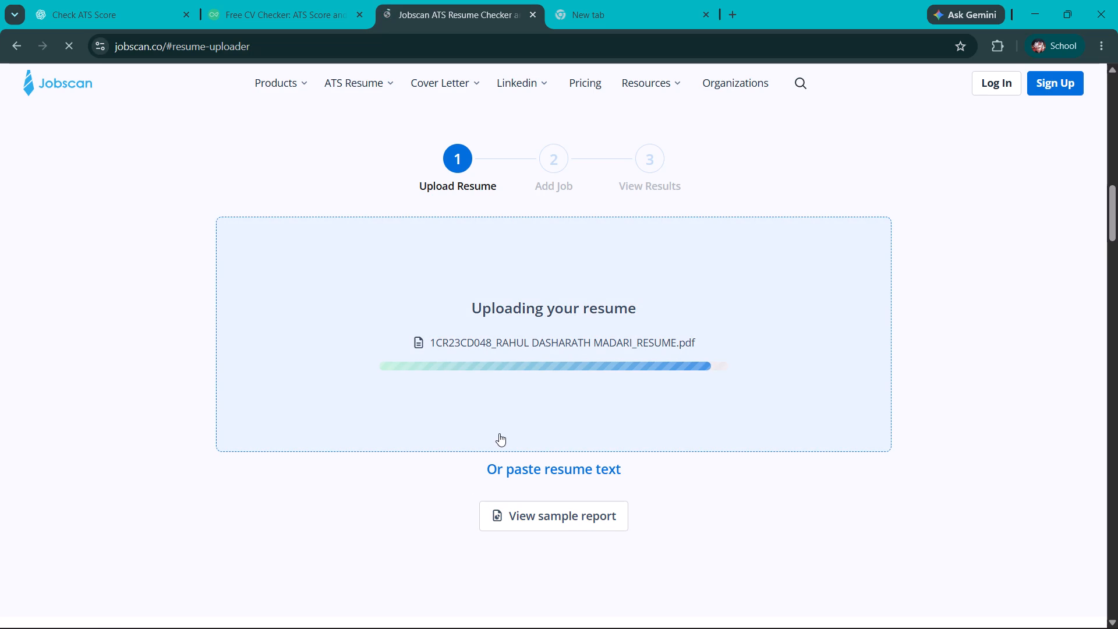
Look over the resume files in the RESUME folder in File Explorer, and return to the Jobscan upload.
click(664, 604)
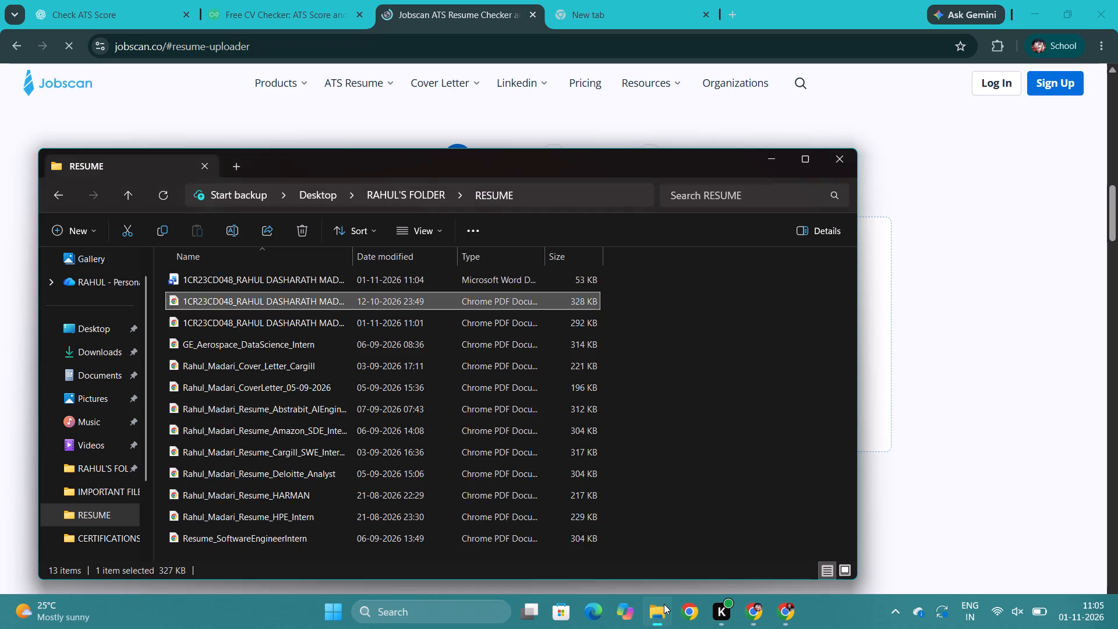
click(86, 513)
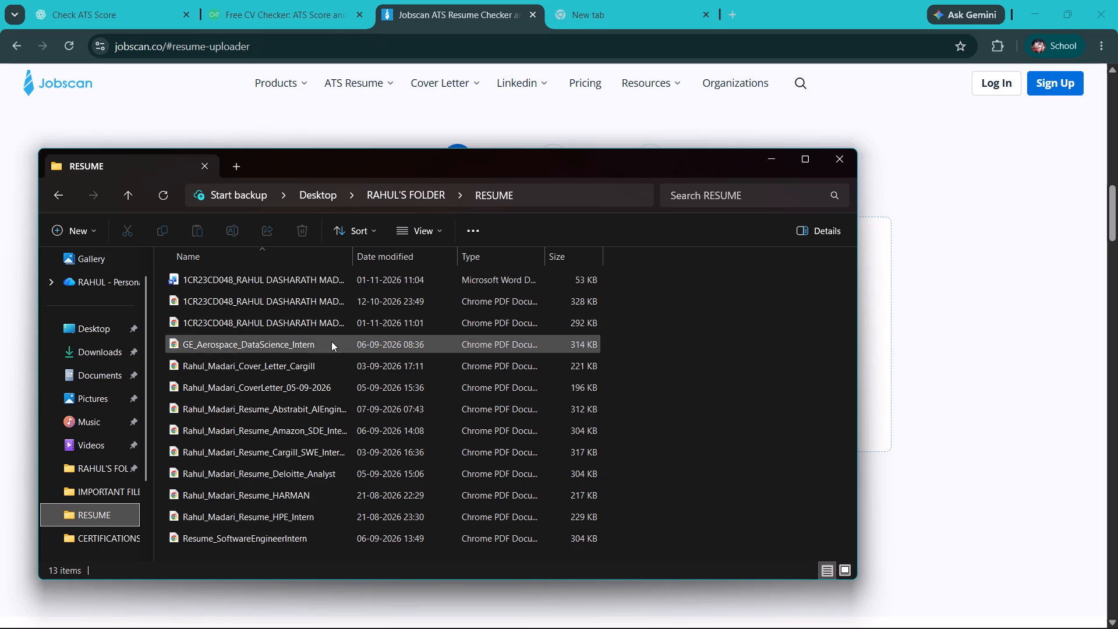
scroll(246, 446, down, 3)
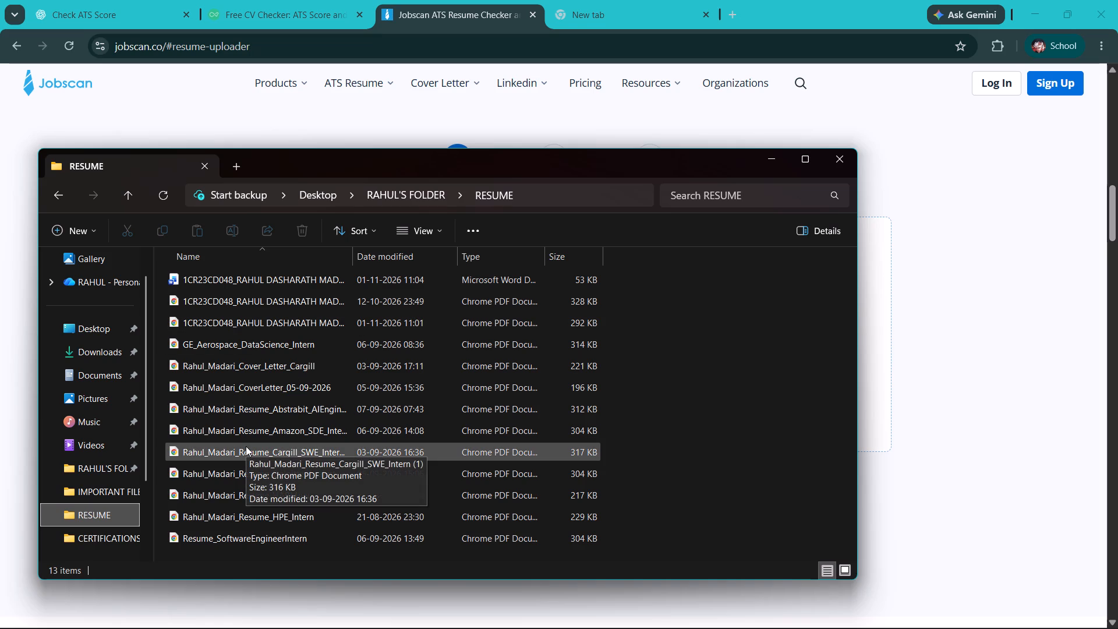
scroll(246, 446, up, 3)
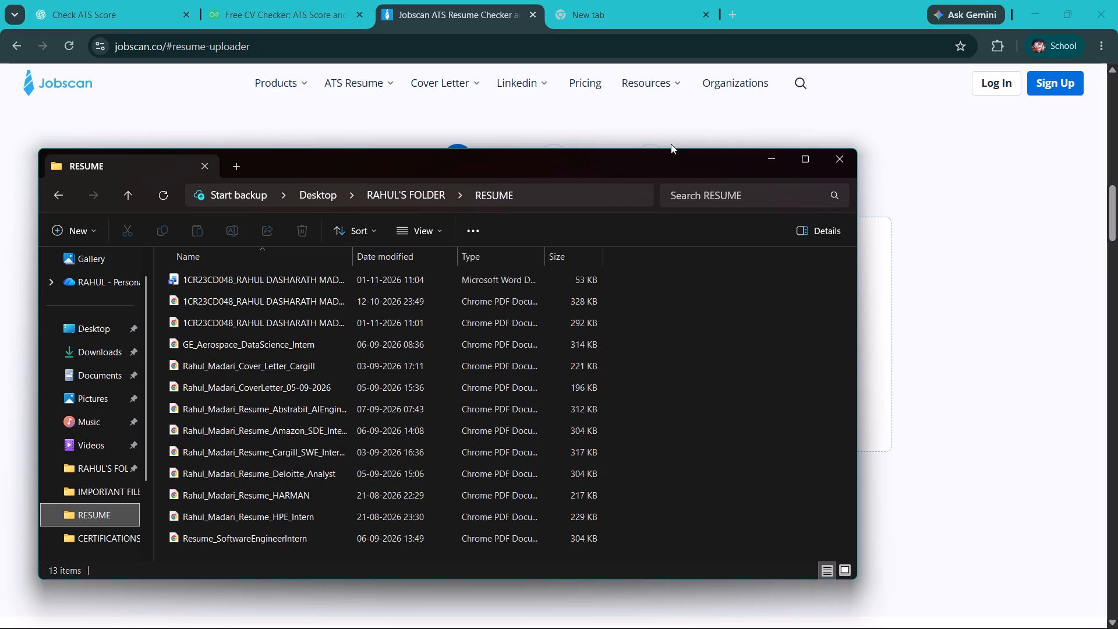
click(774, 157)
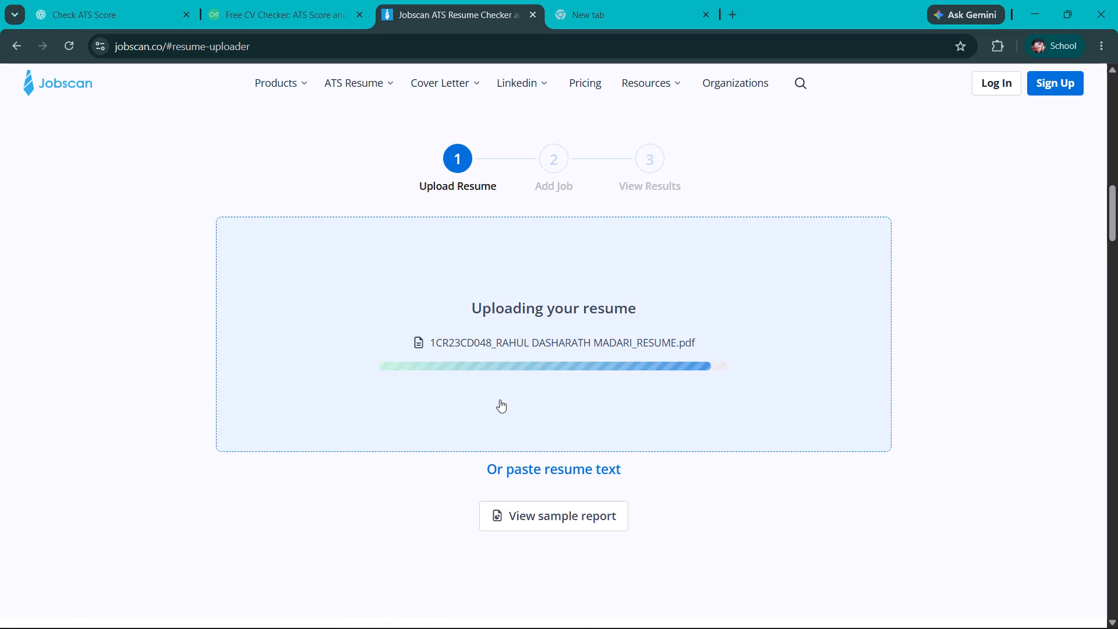
scroll(500, 400, down, 1)
click(278, 0)
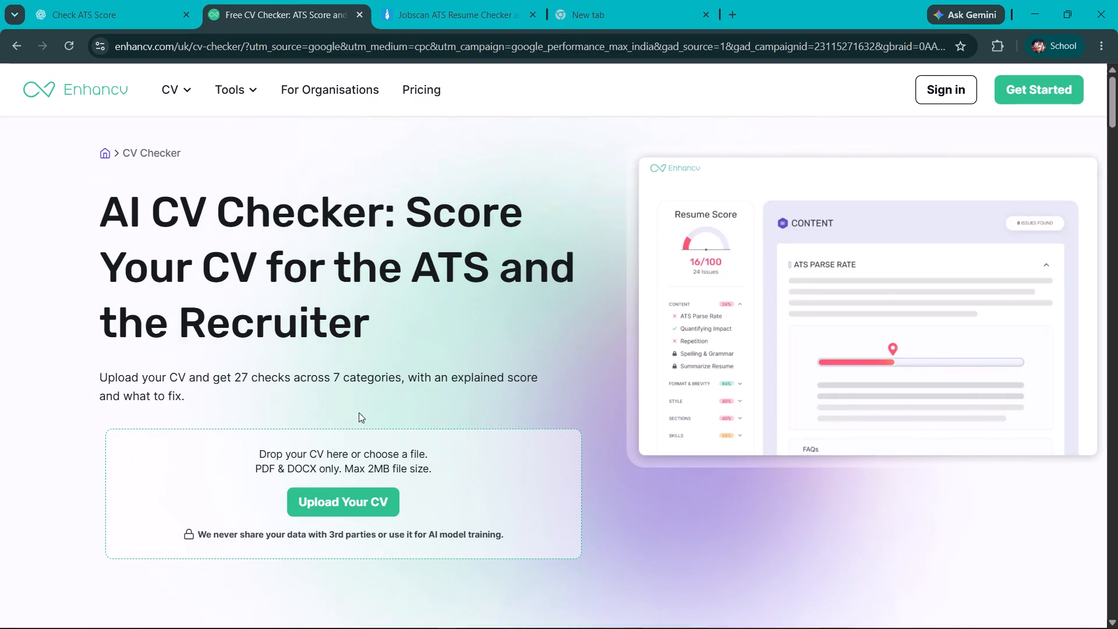
click(333, 499)
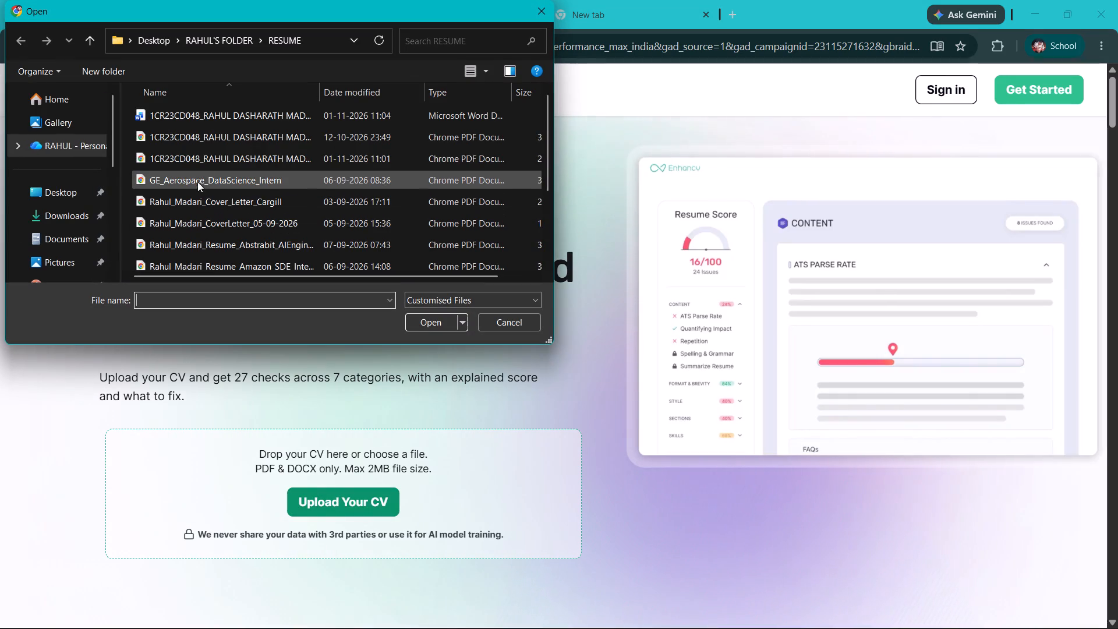
double_click(210, 160)
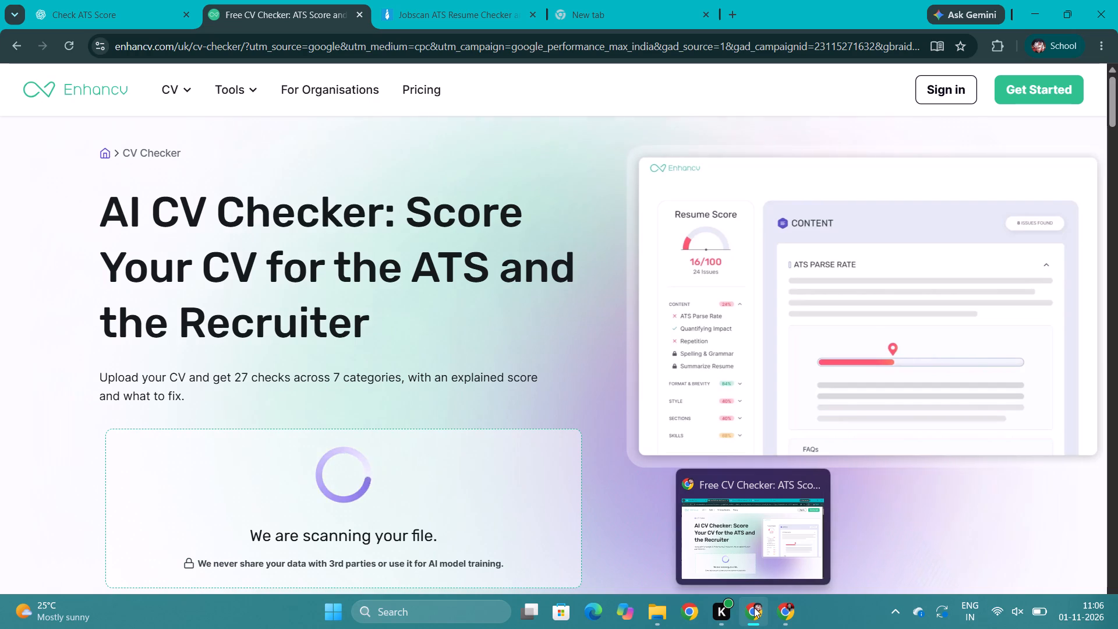
click(655, 616)
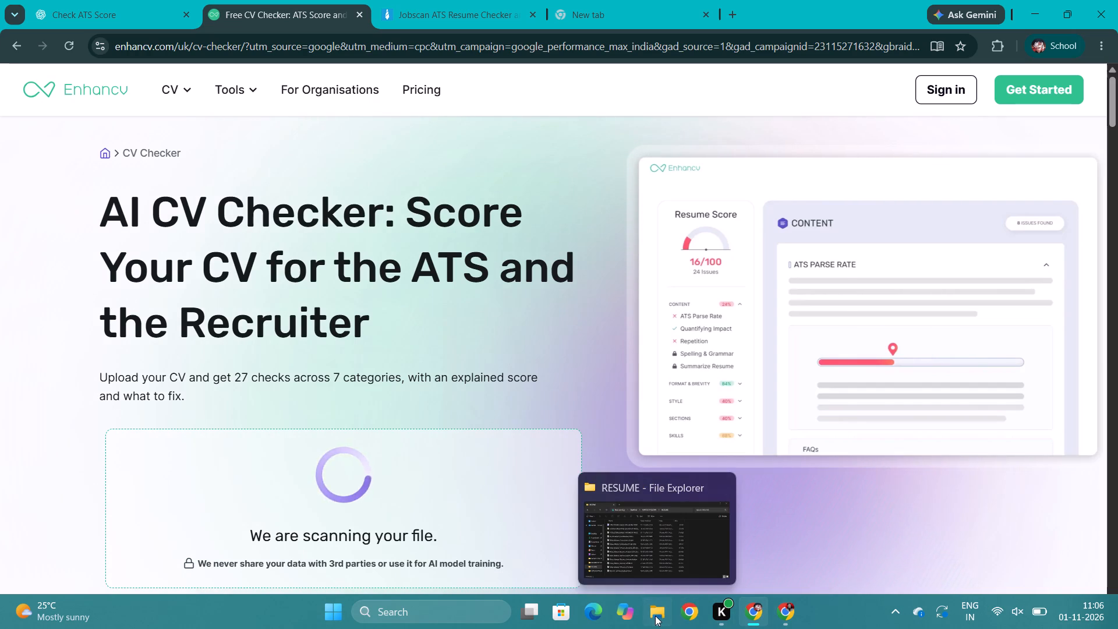
double_click(235, 320)
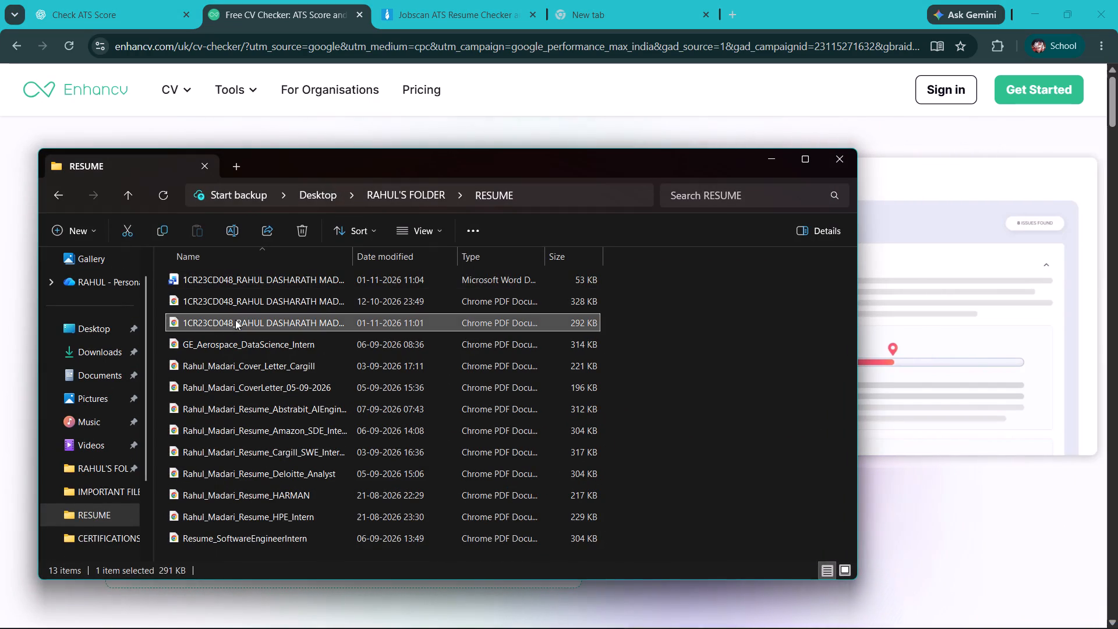
scroll(628, 404, down, 1)
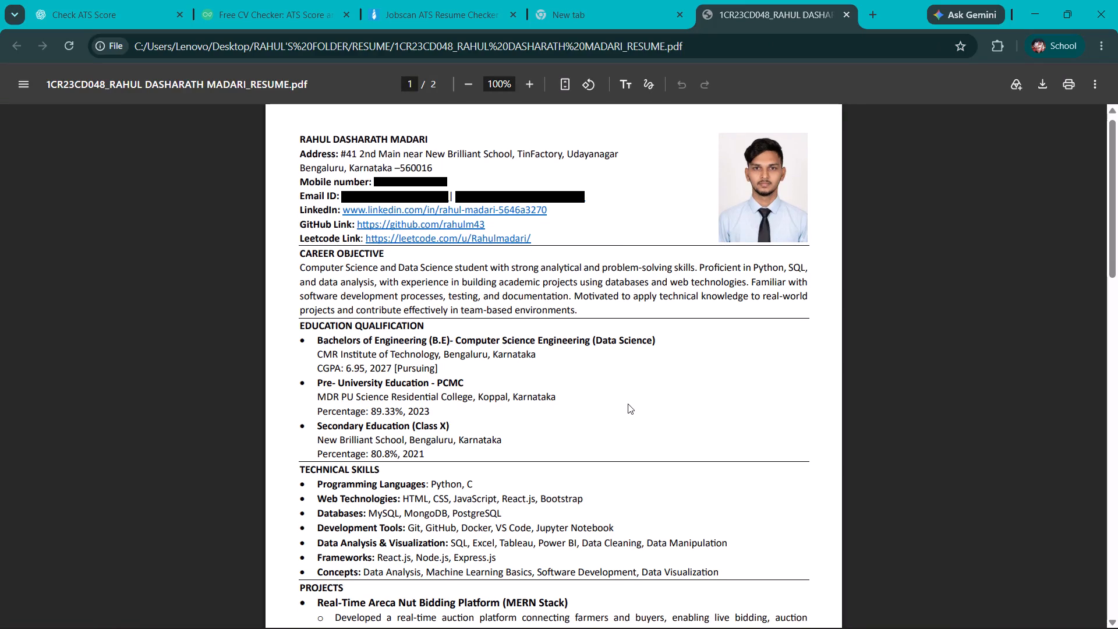
scroll(628, 404, down, 1)
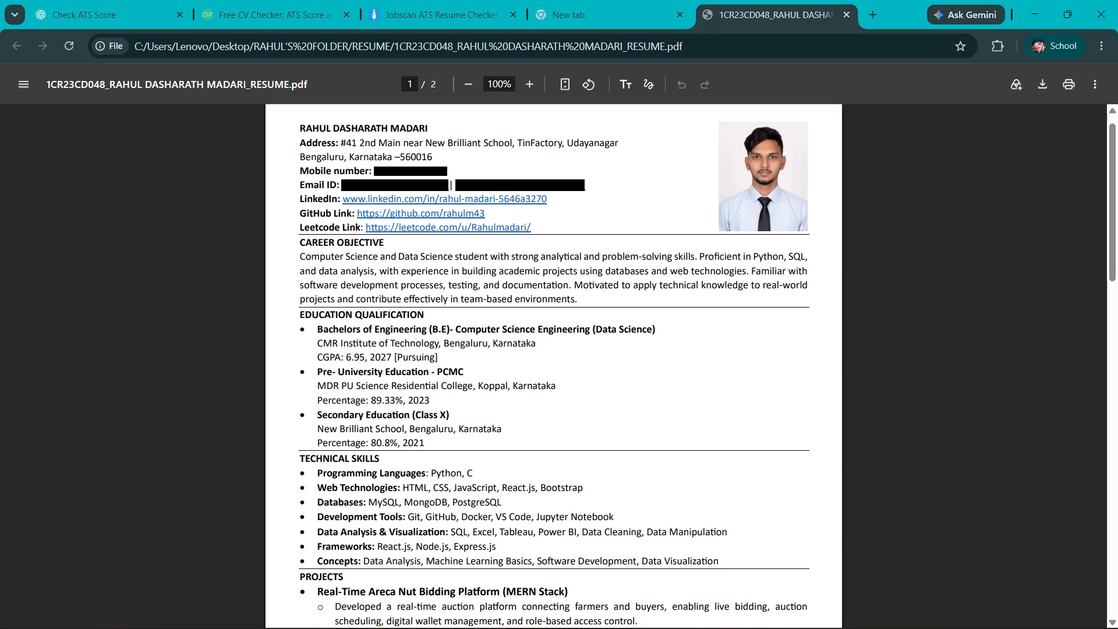
click(847, 11)
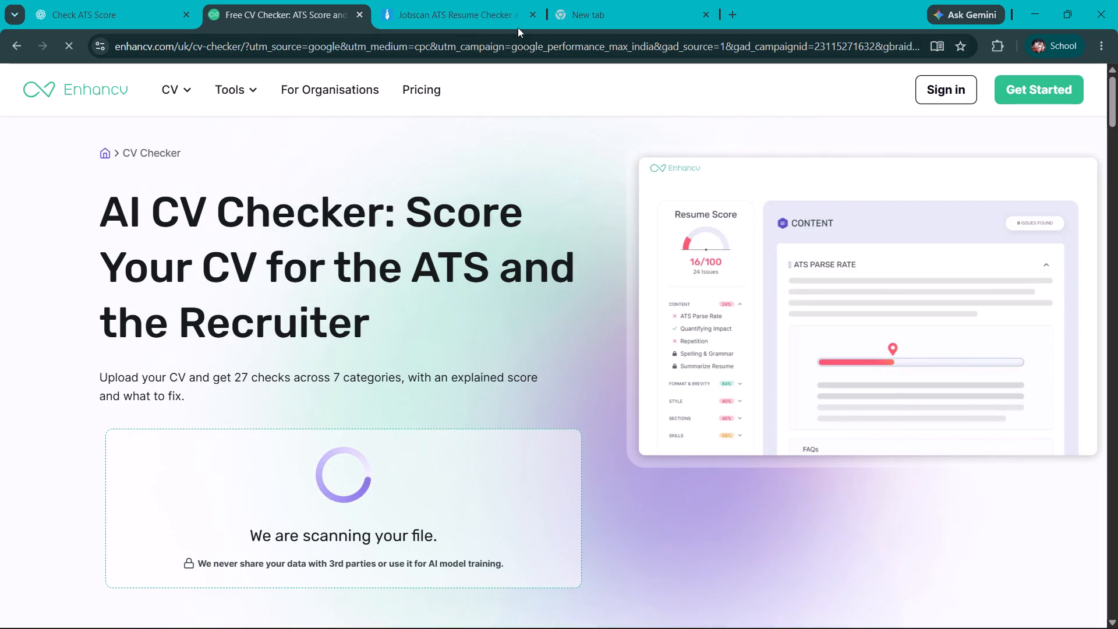
Check the progress of the resume upload on Jobscan and the file scan on Enhancv.
click(473, 0)
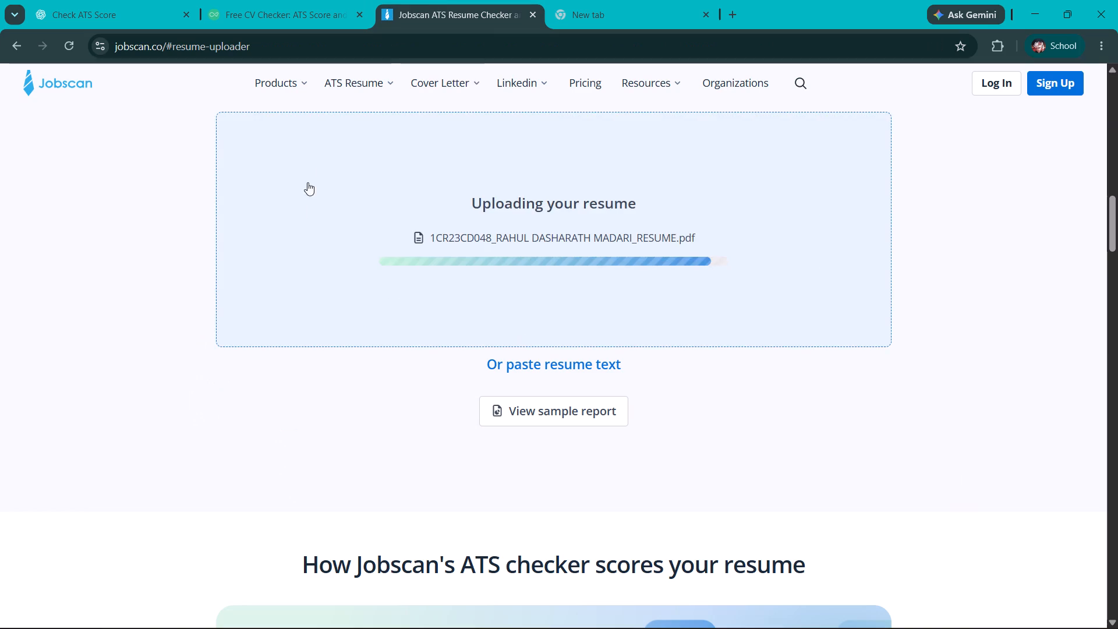
click(271, 12)
click(469, 14)
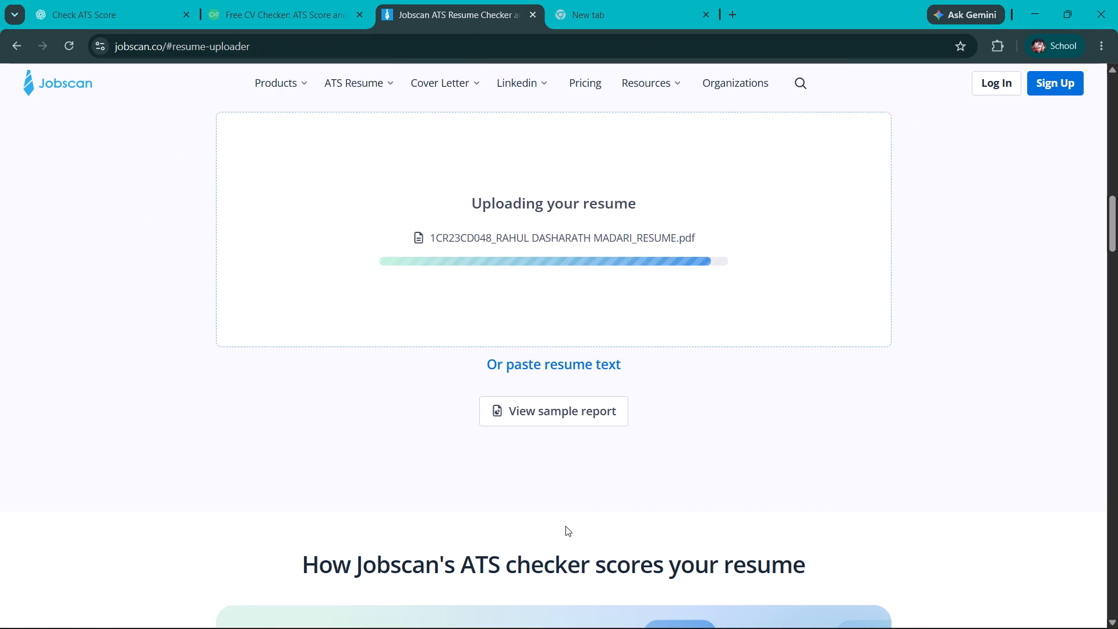
scroll(563, 362, up, 1)
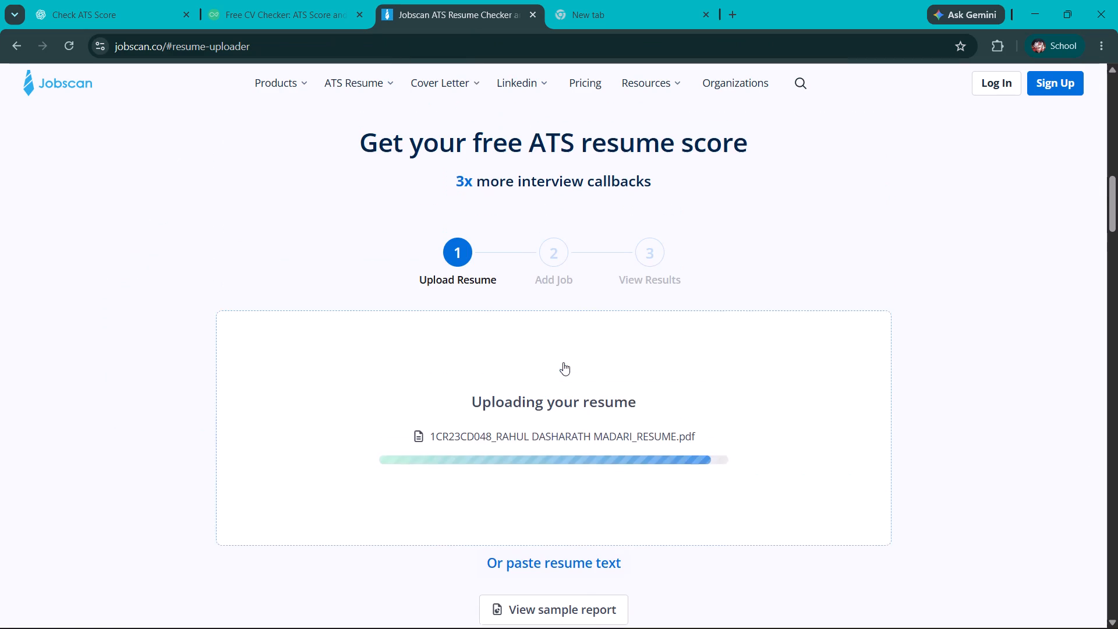
scroll(563, 362, up, 1)
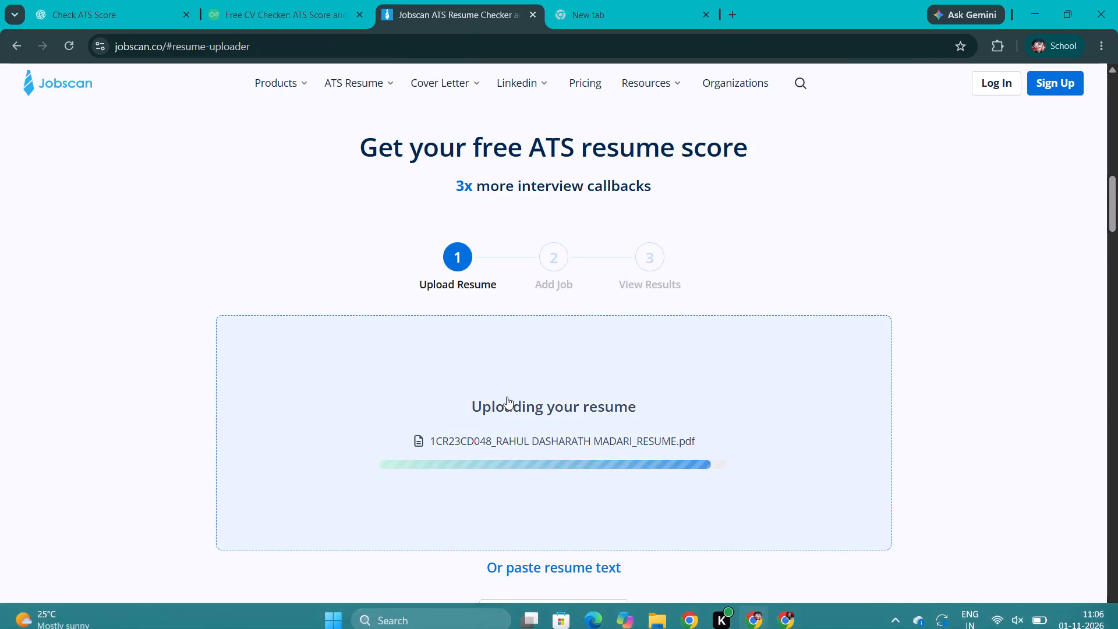
scroll(507, 397, down, 4)
scroll(507, 397, up, 5)
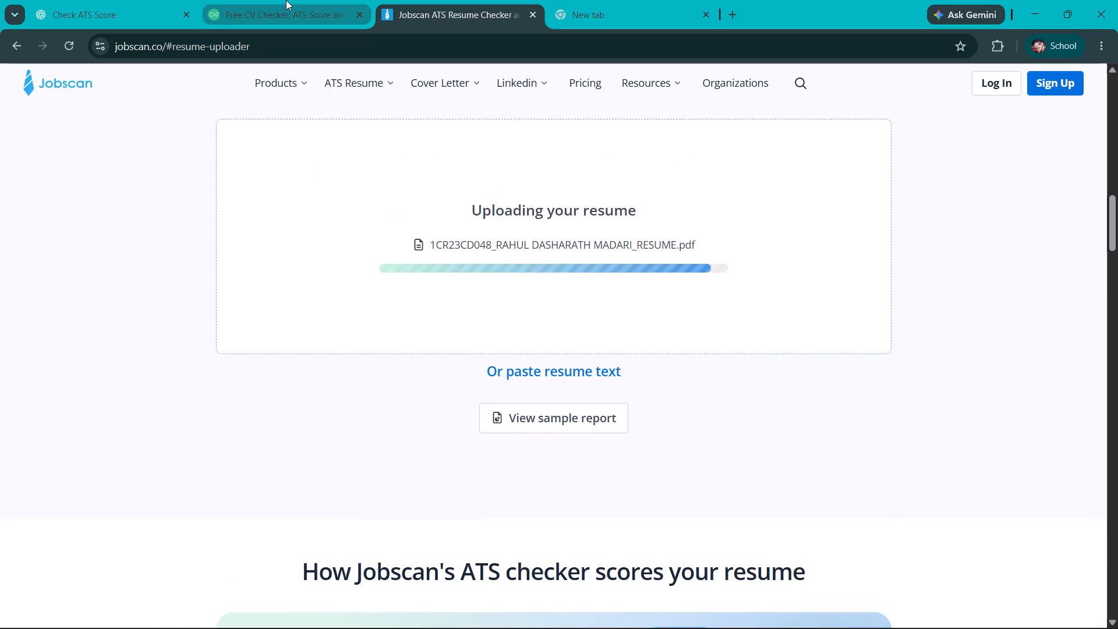
click(286, 0)
click(485, 0)
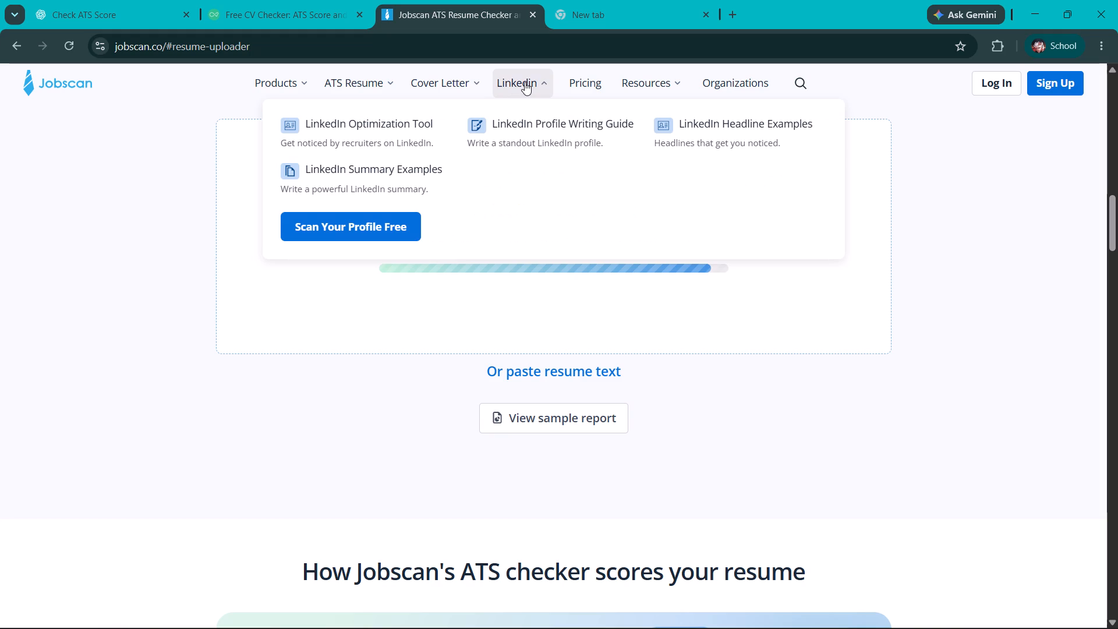
click(313, 3)
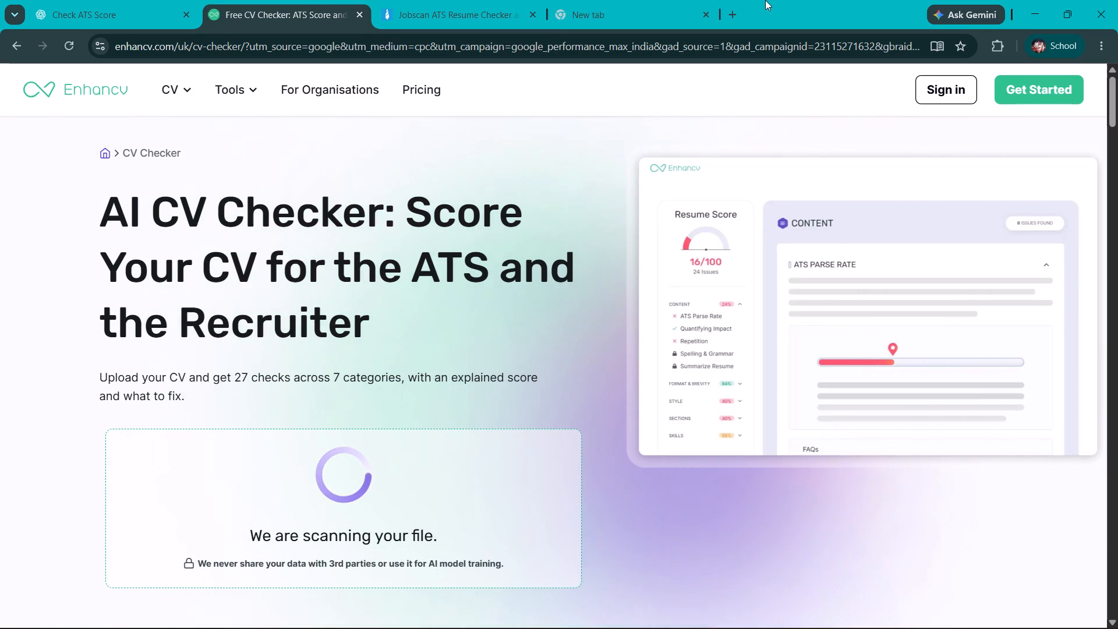
Open Google Drive from the new browser tab.
click(637, 8)
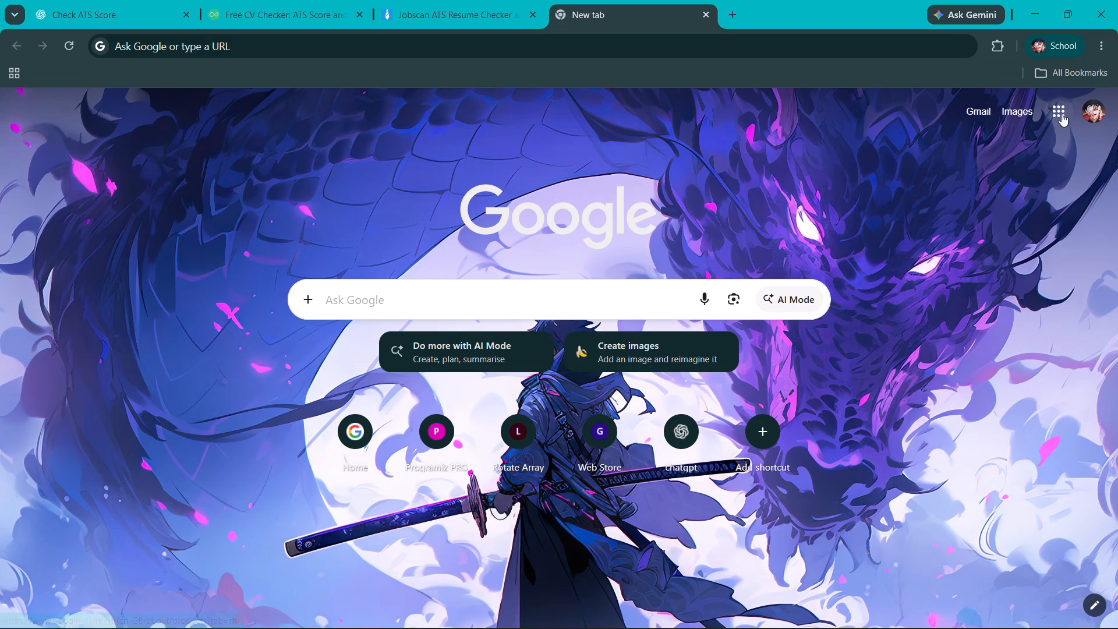
click(1059, 110)
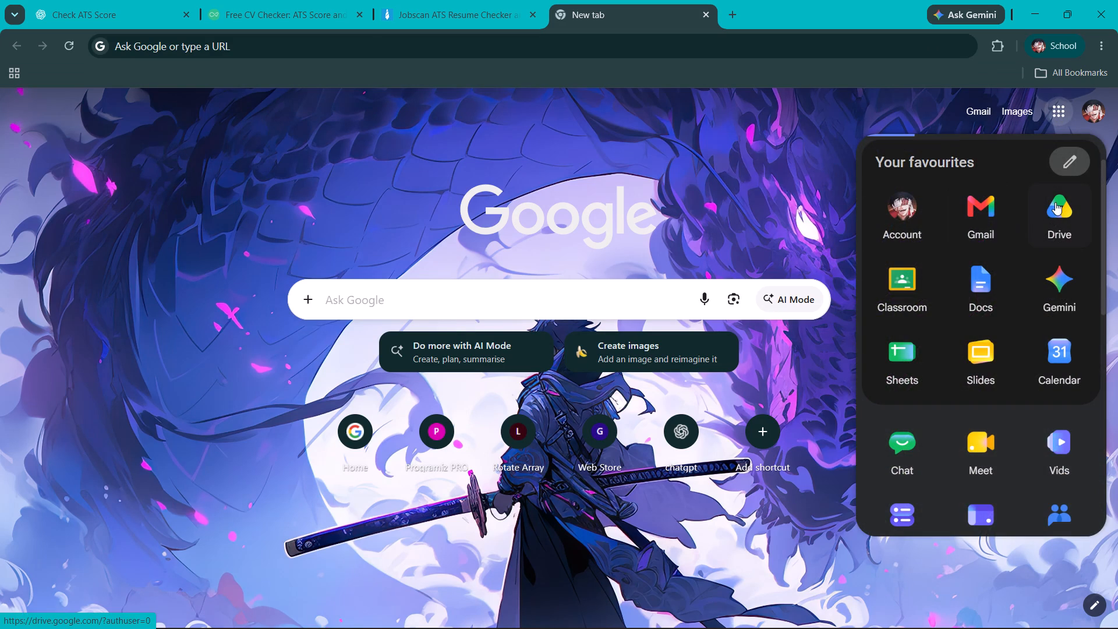
click(1055, 202)
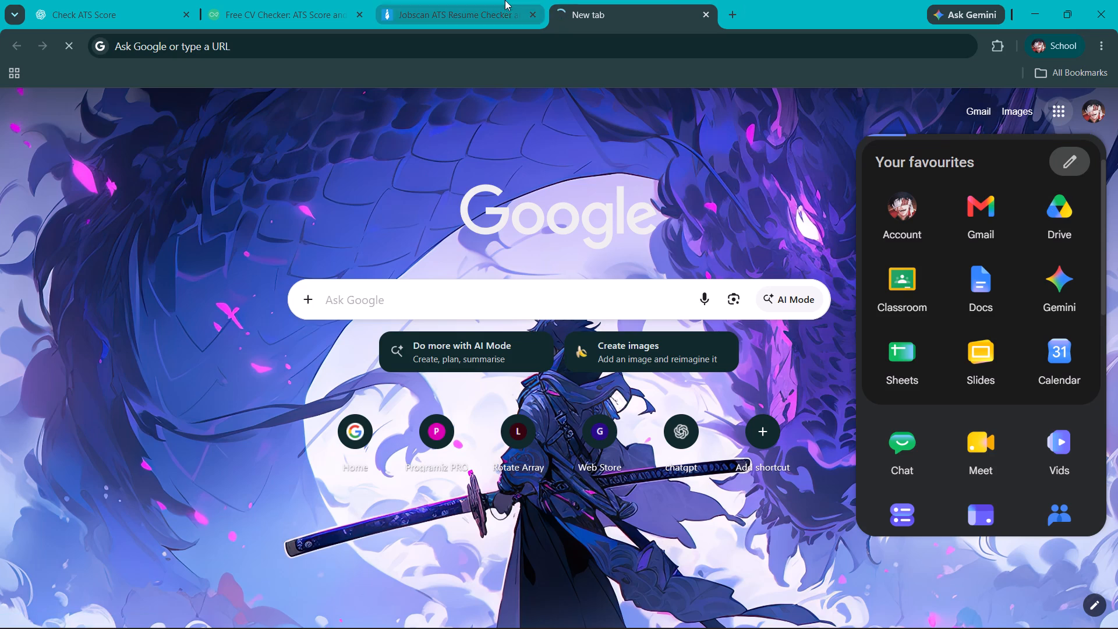
Check Jobscan's Add Job stage for the uploaded resume and close the Jobscan page.
click(483, 3)
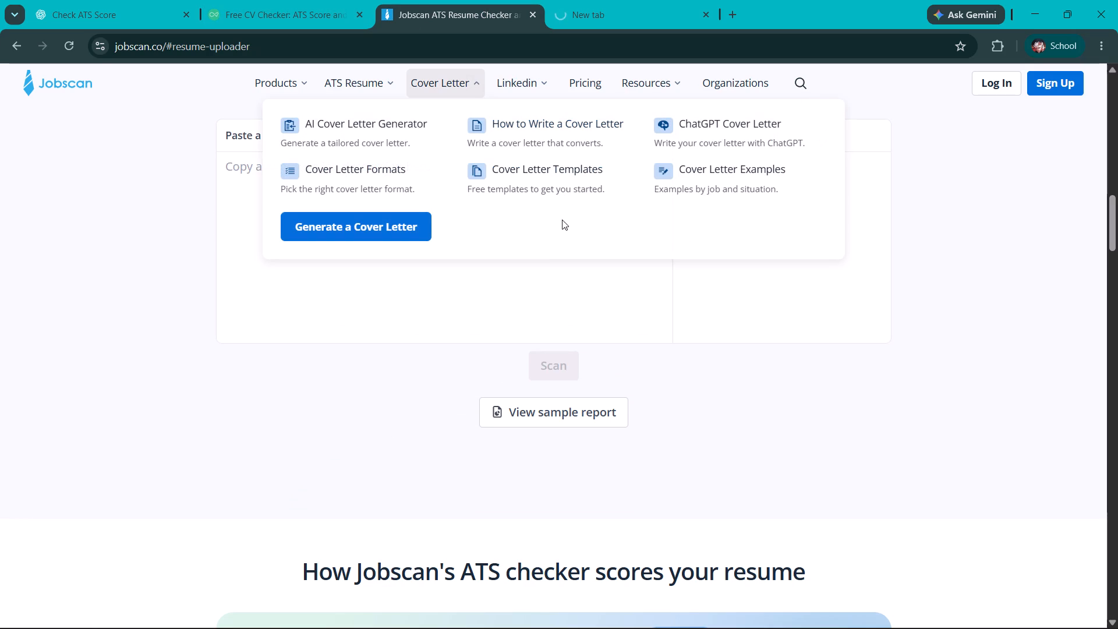
scroll(553, 256, up, 3)
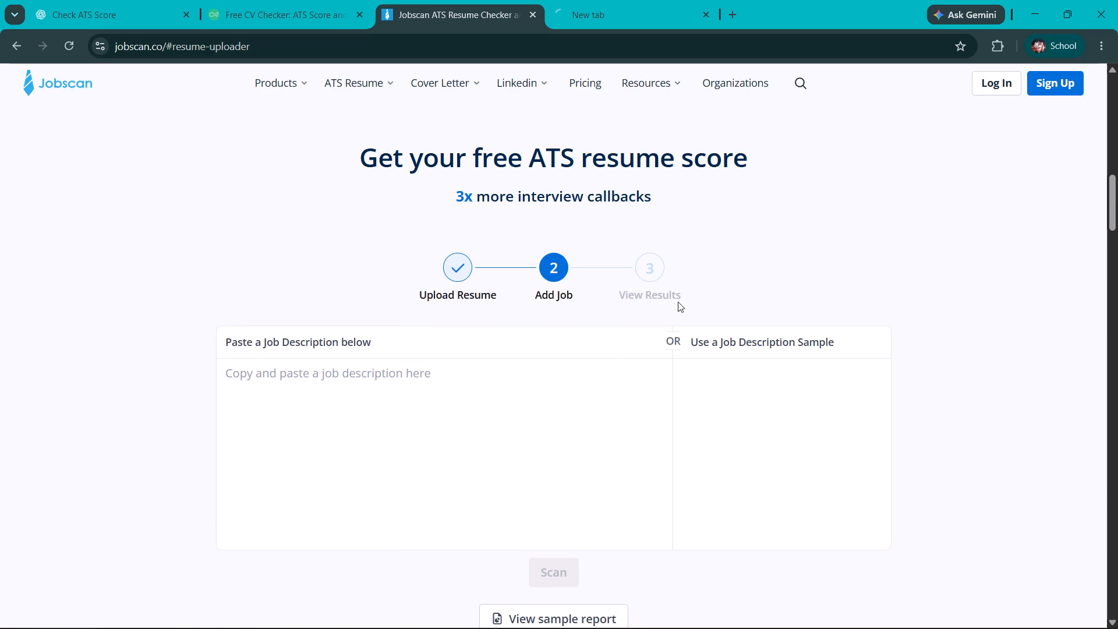
click(430, 370)
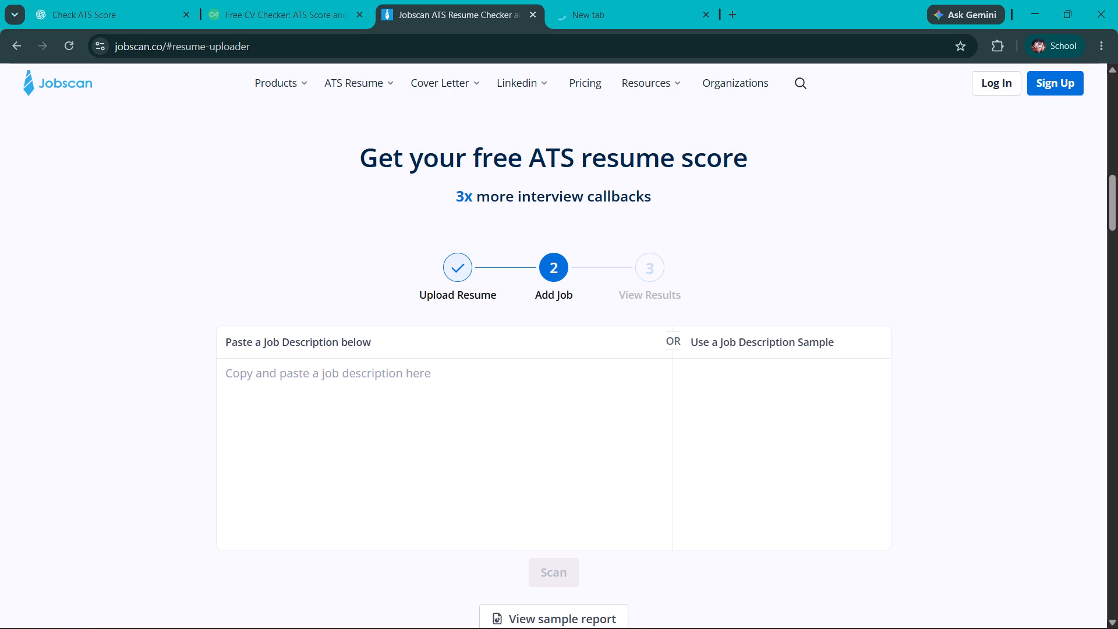
click(533, 11)
click(309, 3)
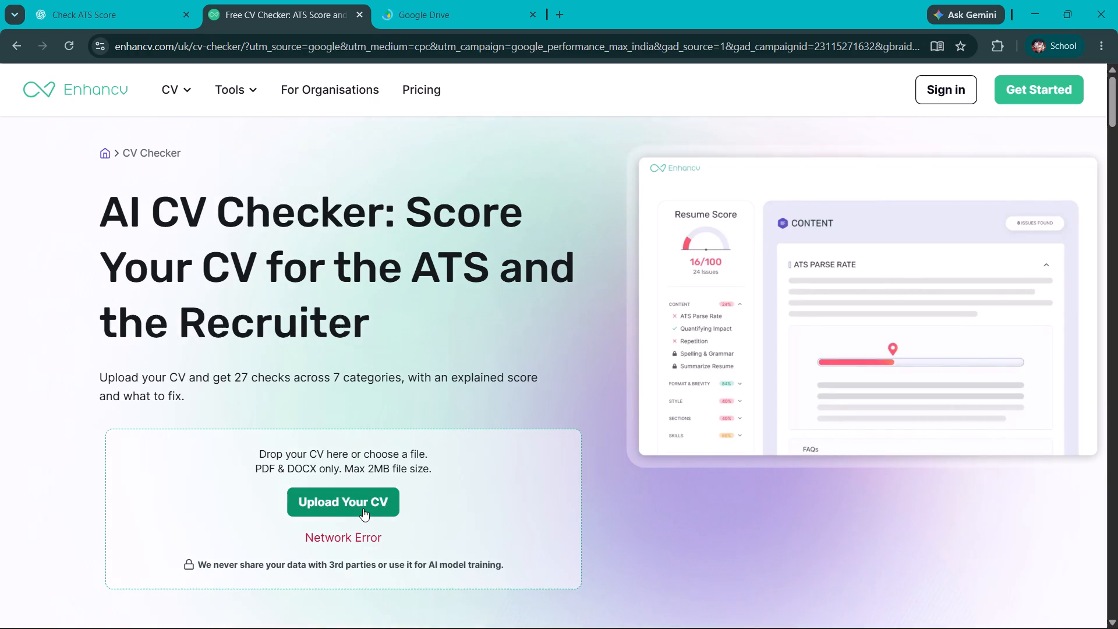
click(359, 506)
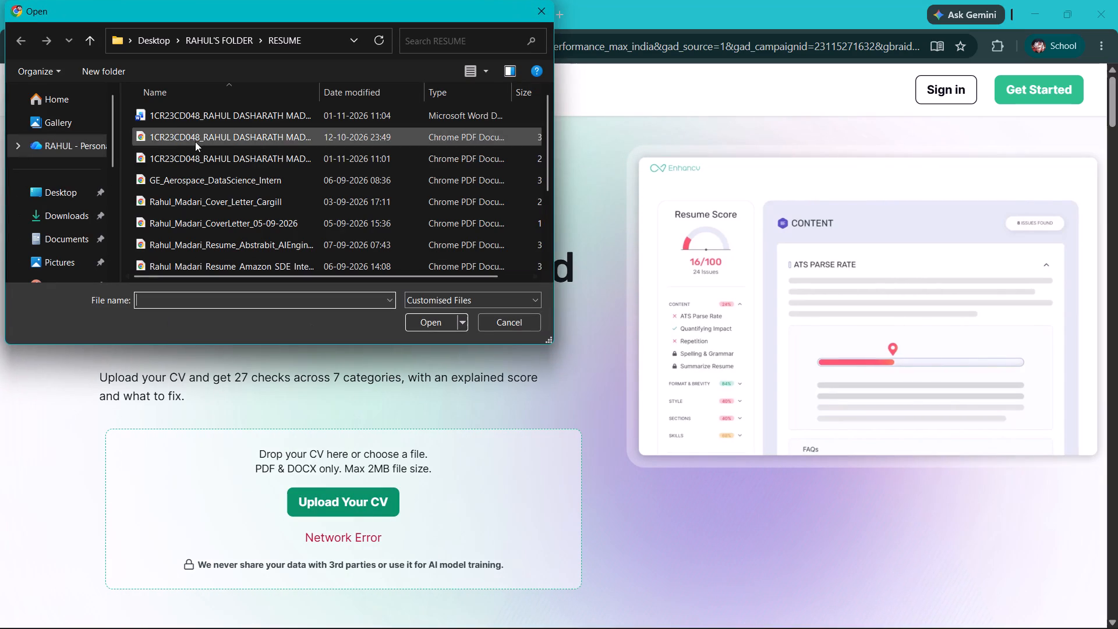
double_click(189, 152)
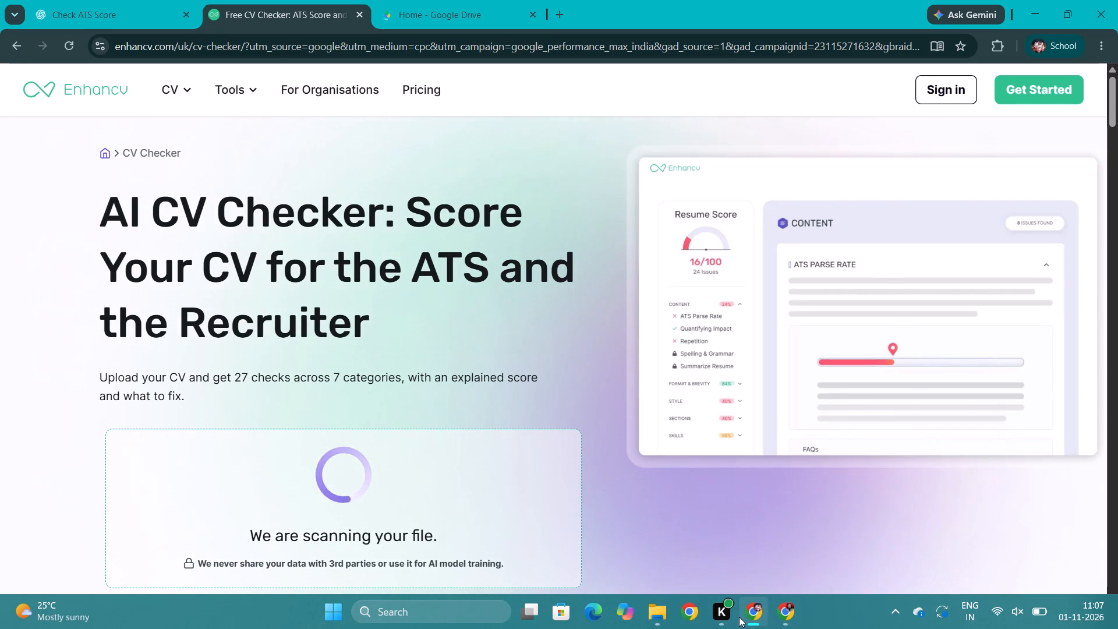
click(656, 612)
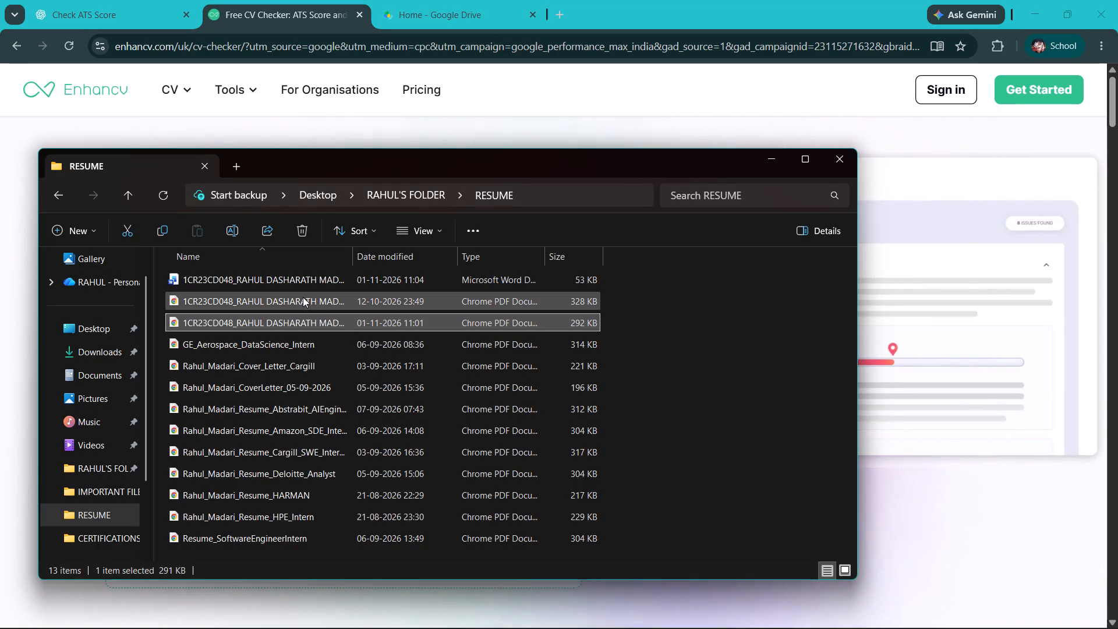
right_click(303, 297)
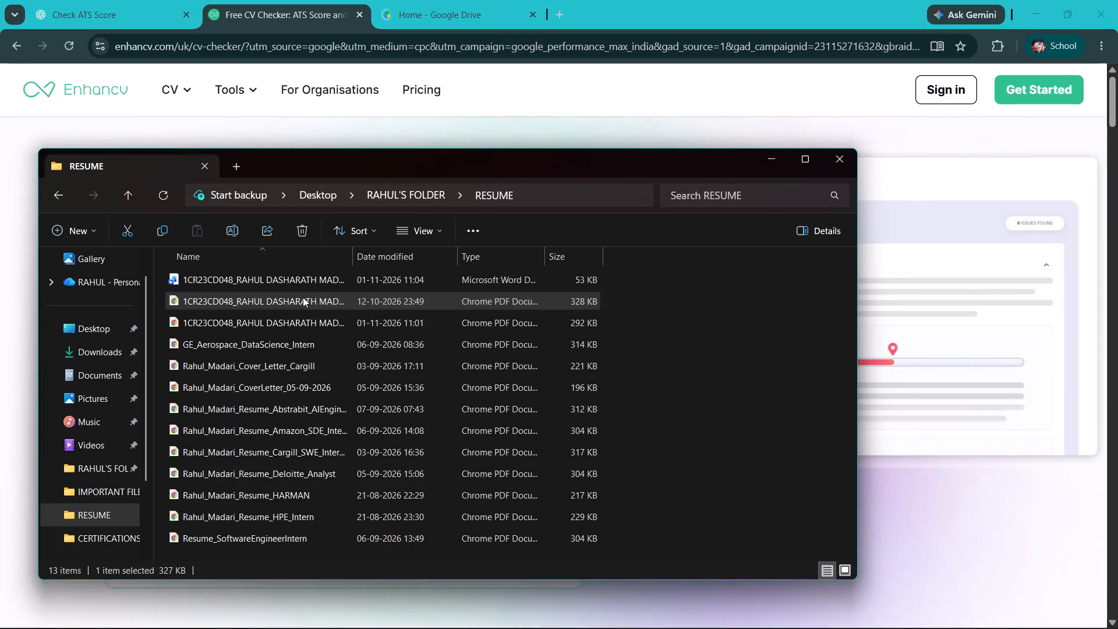
click(514, 245)
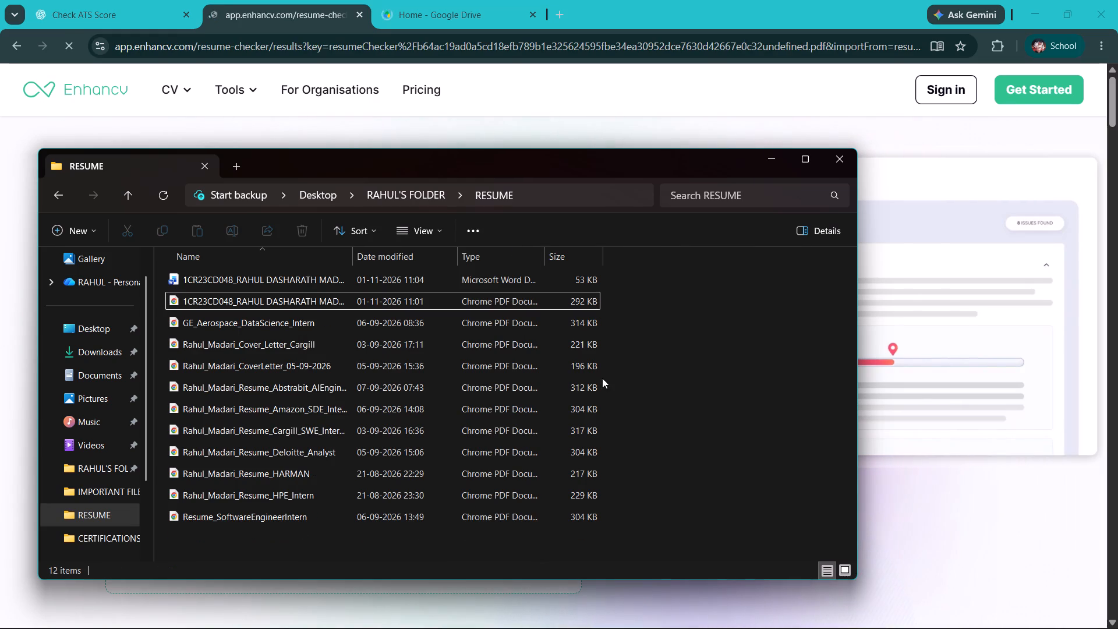
Look through the suggested files in Google Drive, opening and closing the UG marks card PDF.
click(446, 0)
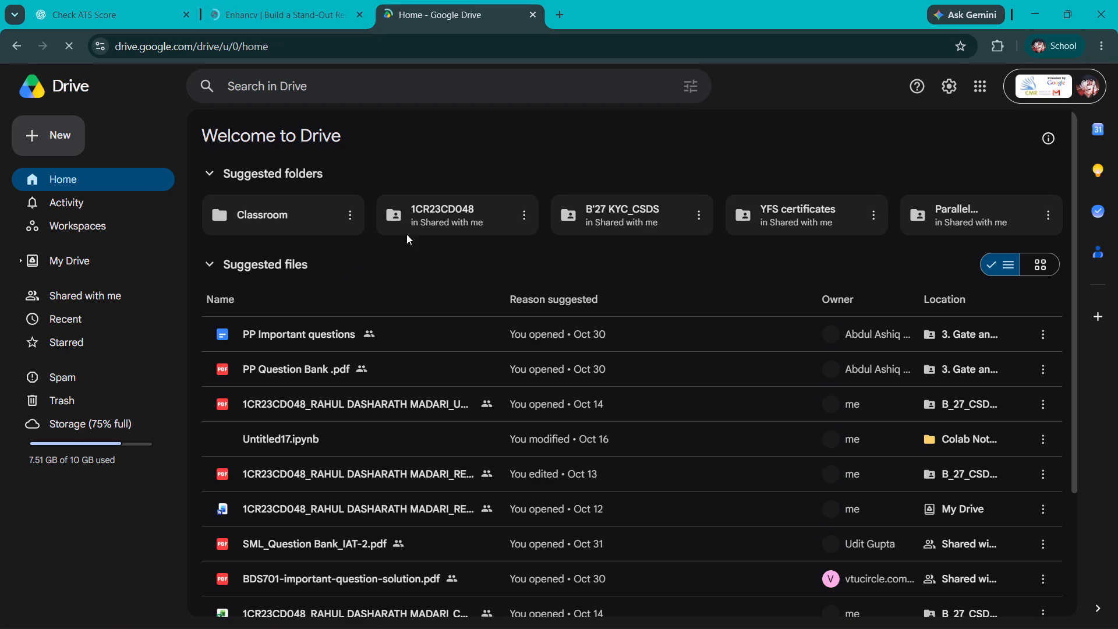
click(628, 214)
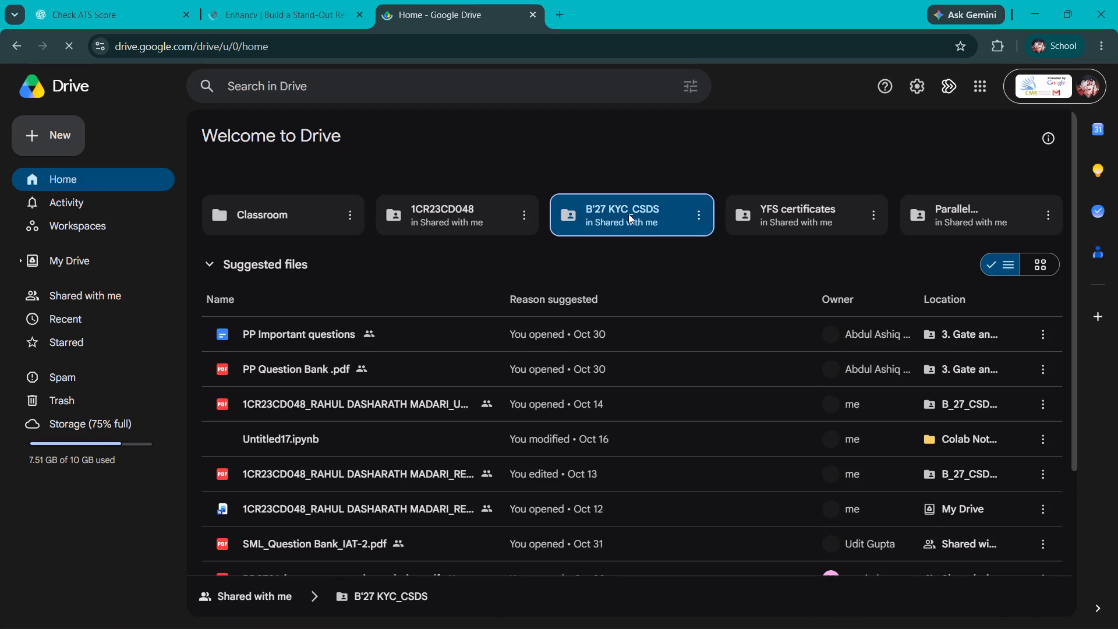
scroll(628, 214, down, 2)
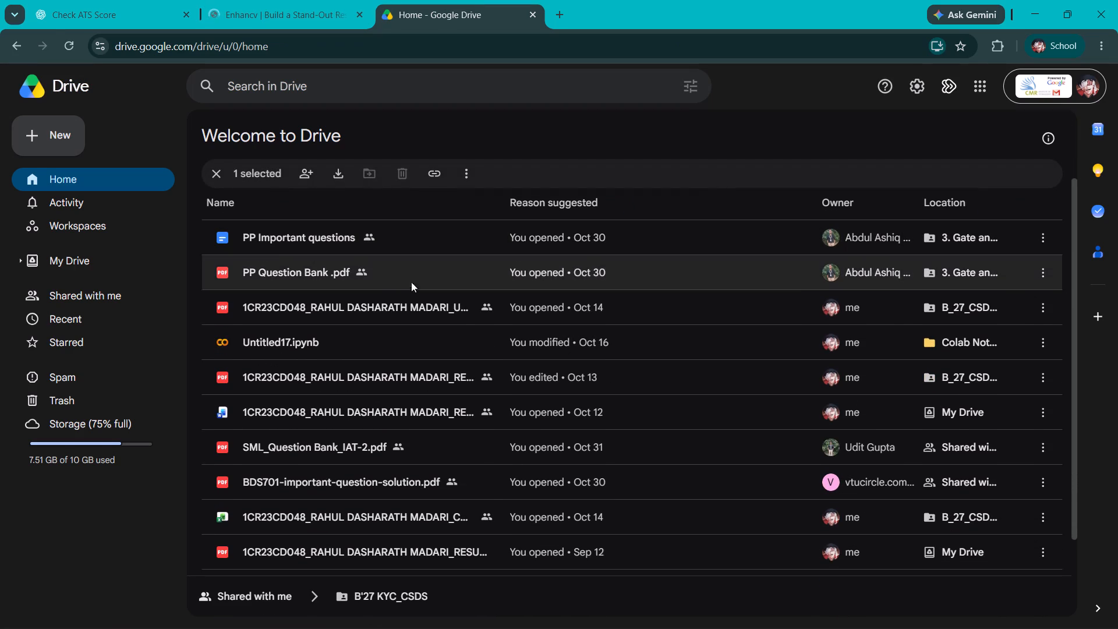
double_click(374, 303)
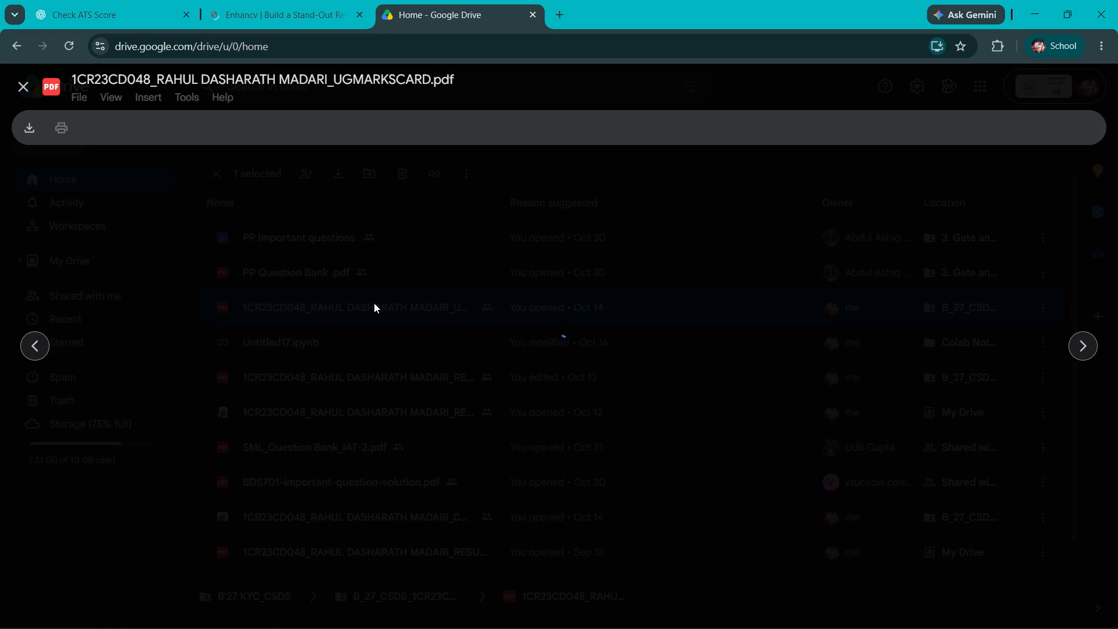
click(24, 90)
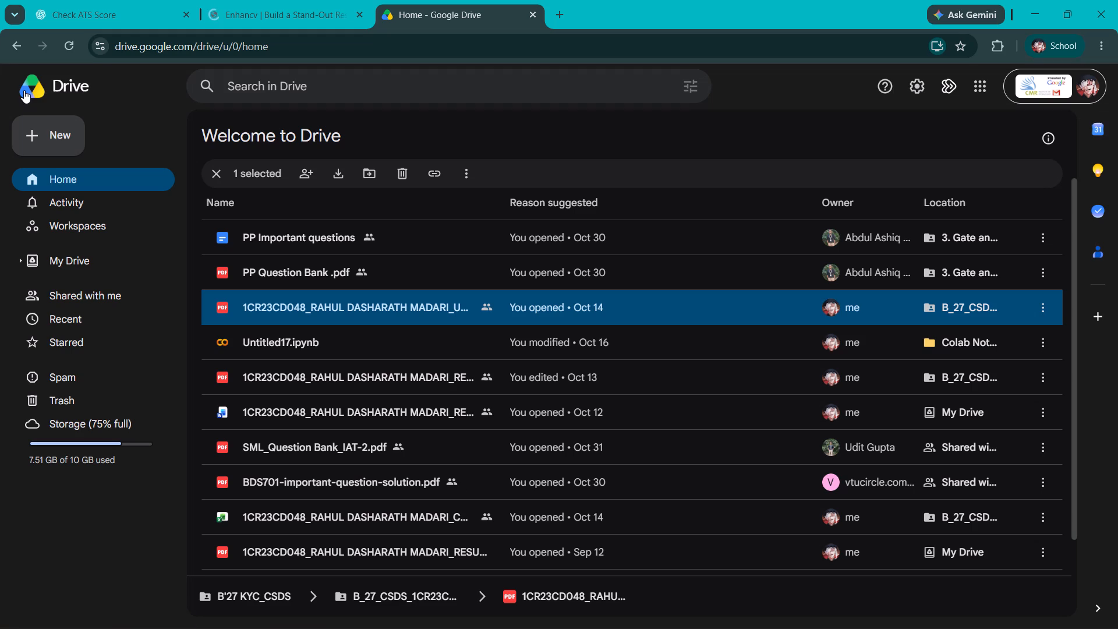
scroll(530, 114, down, 1)
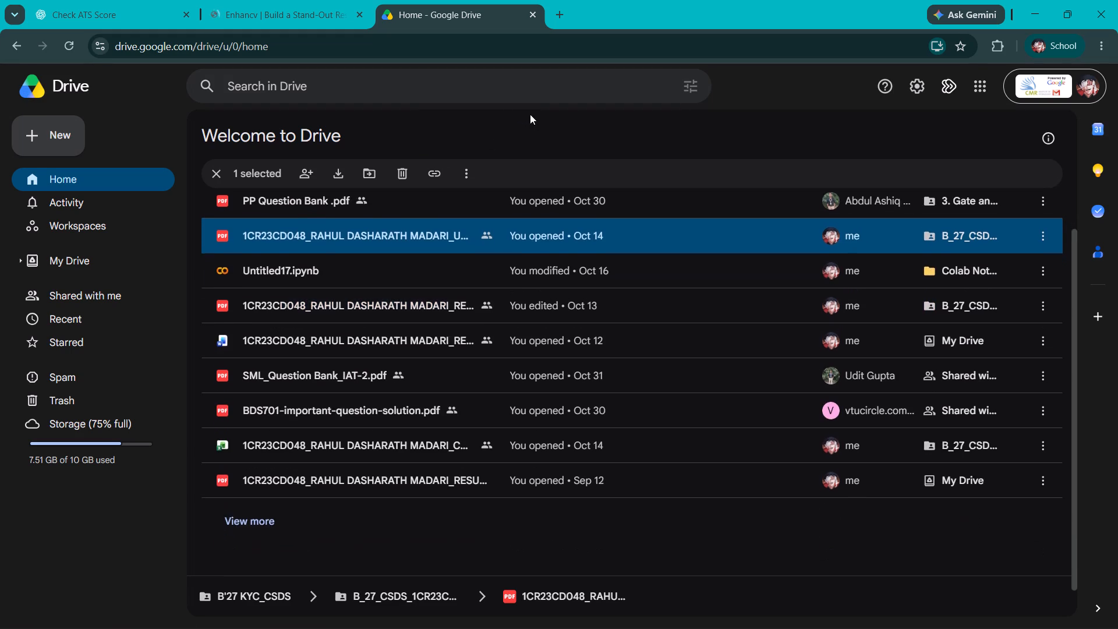
scroll(530, 114, down, 1)
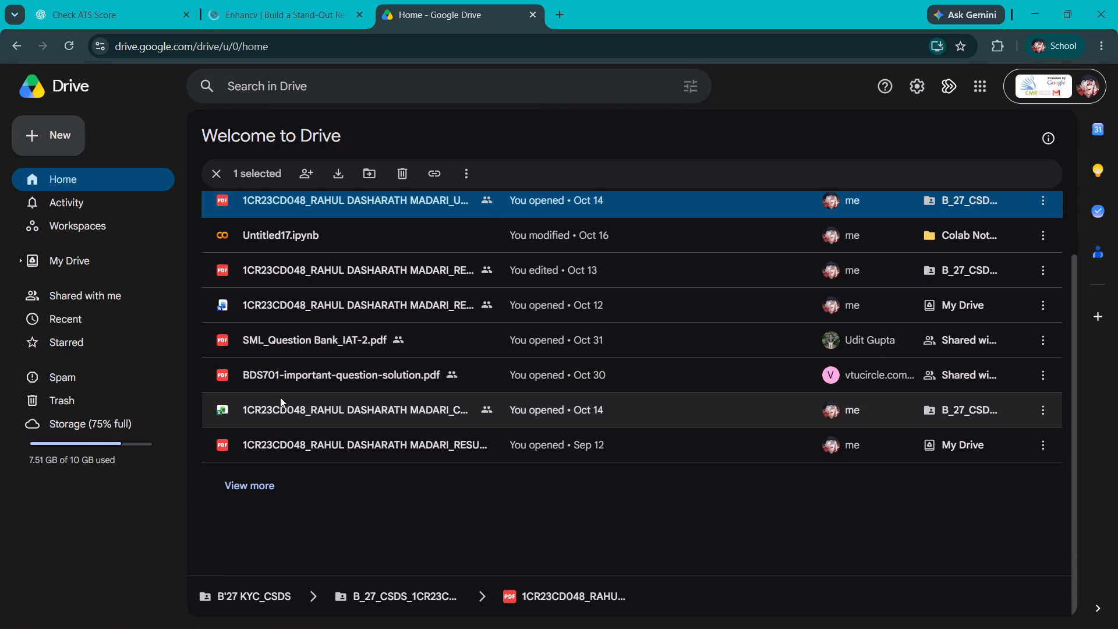
scroll(335, 372, up, 5)
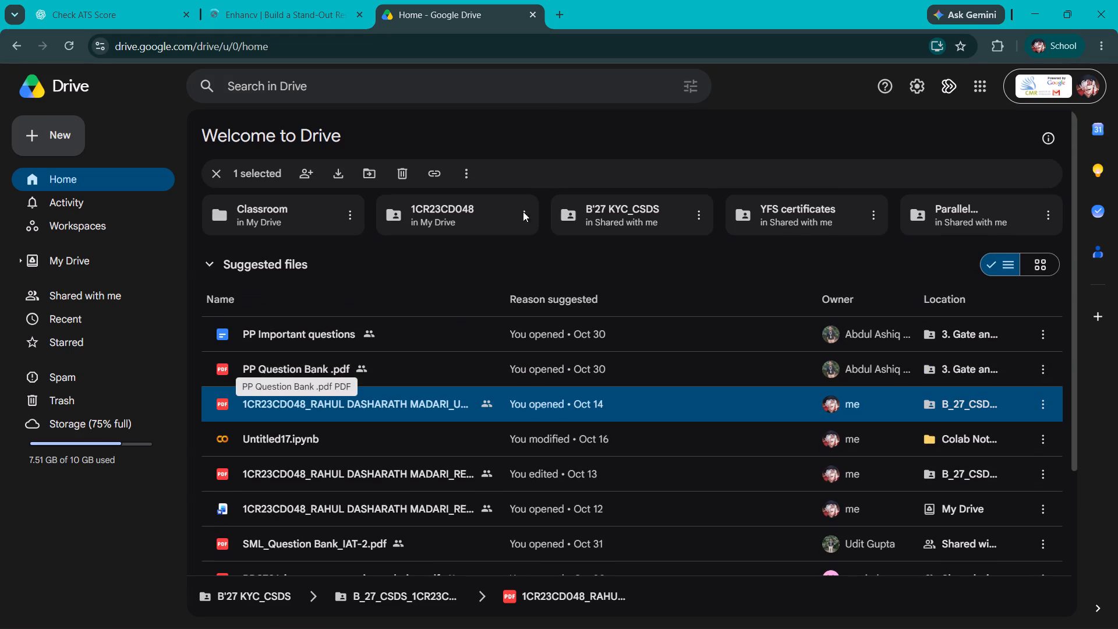
Open the shared B'27 KYC_CSDS folder in Google Drive.
double_click(615, 221)
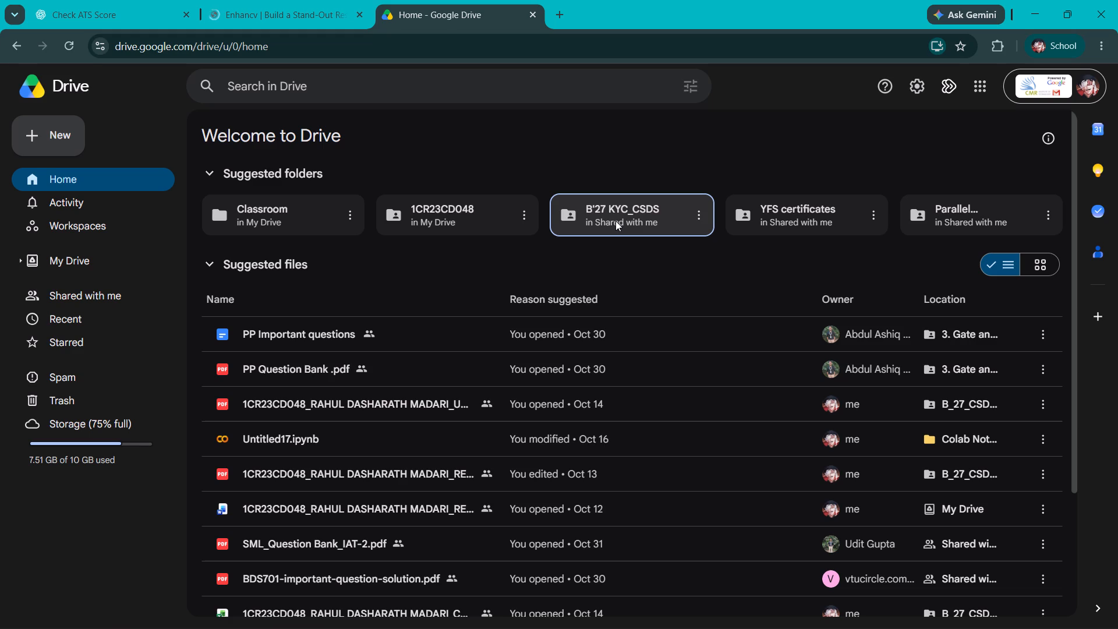
click(455, 226)
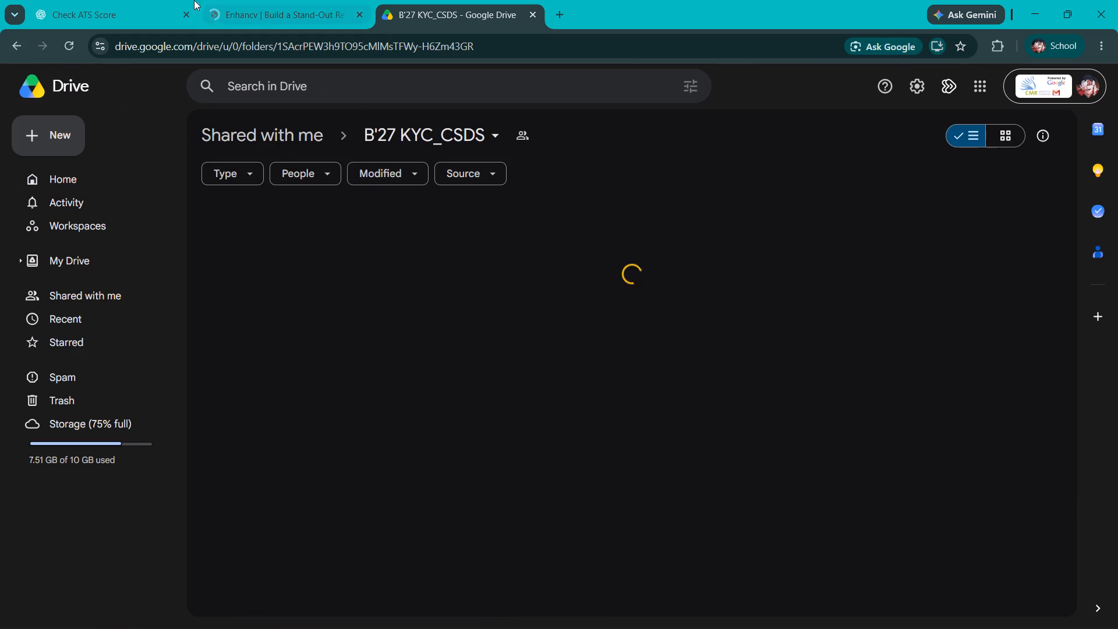
Check the Enhancv resume report page and close it.
click(232, 0)
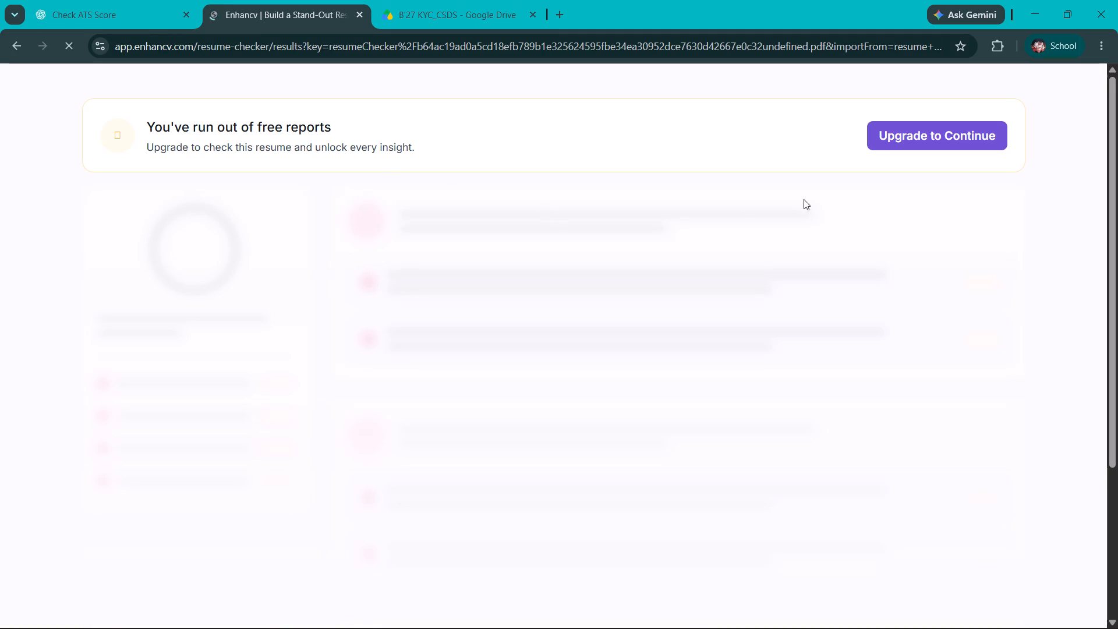
scroll(486, 342, up, 3)
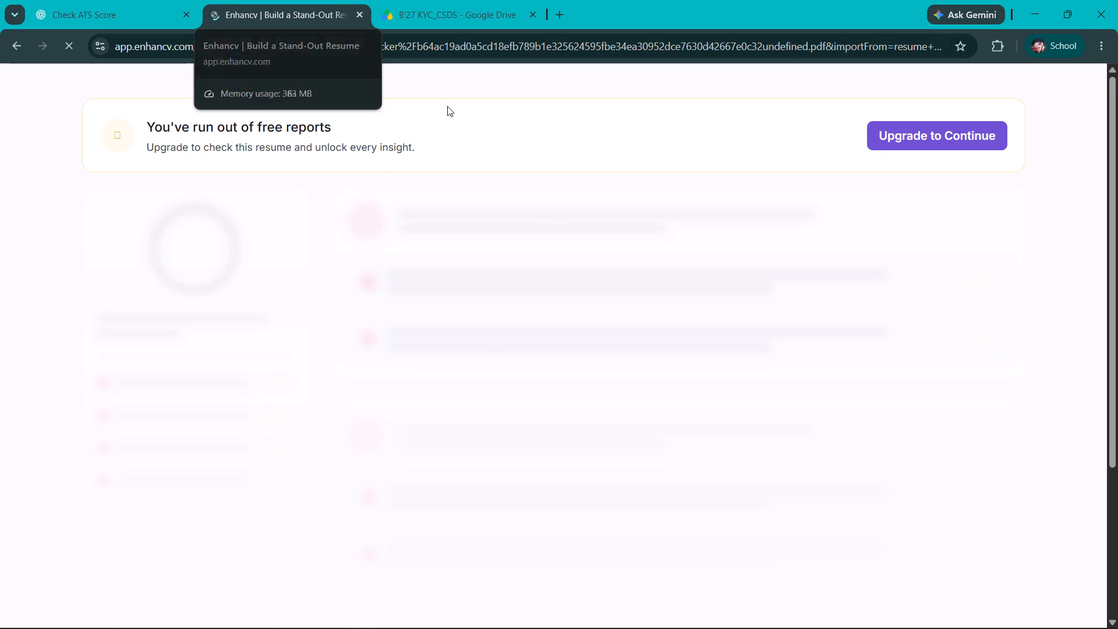
scroll(433, 203, up, 3)
scroll(433, 203, down, 2)
scroll(433, 203, up, 6)
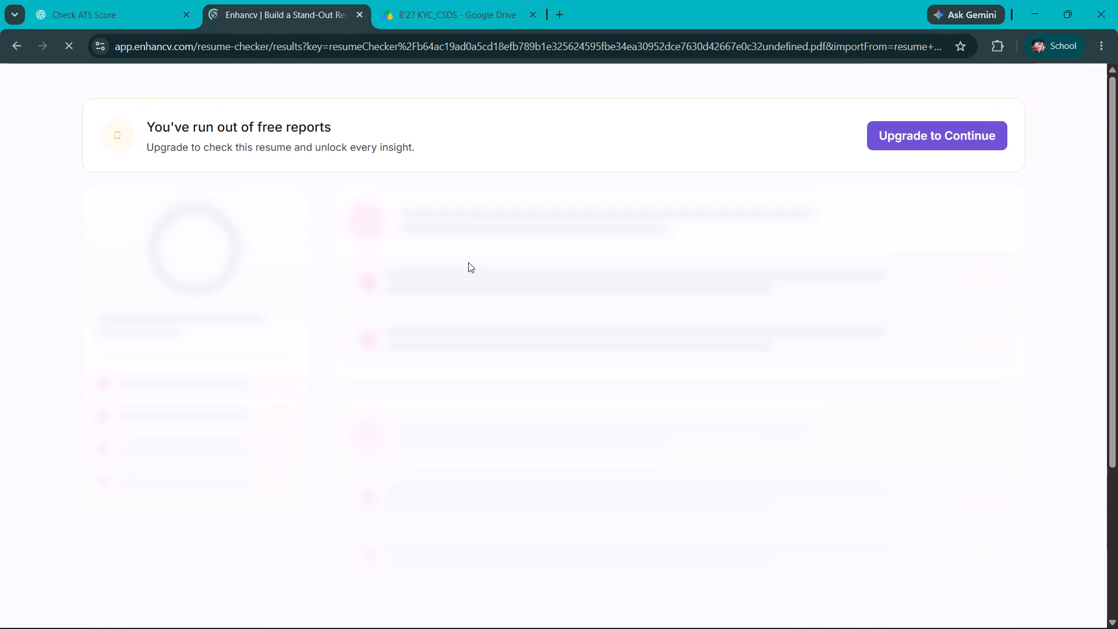
click(362, 14)
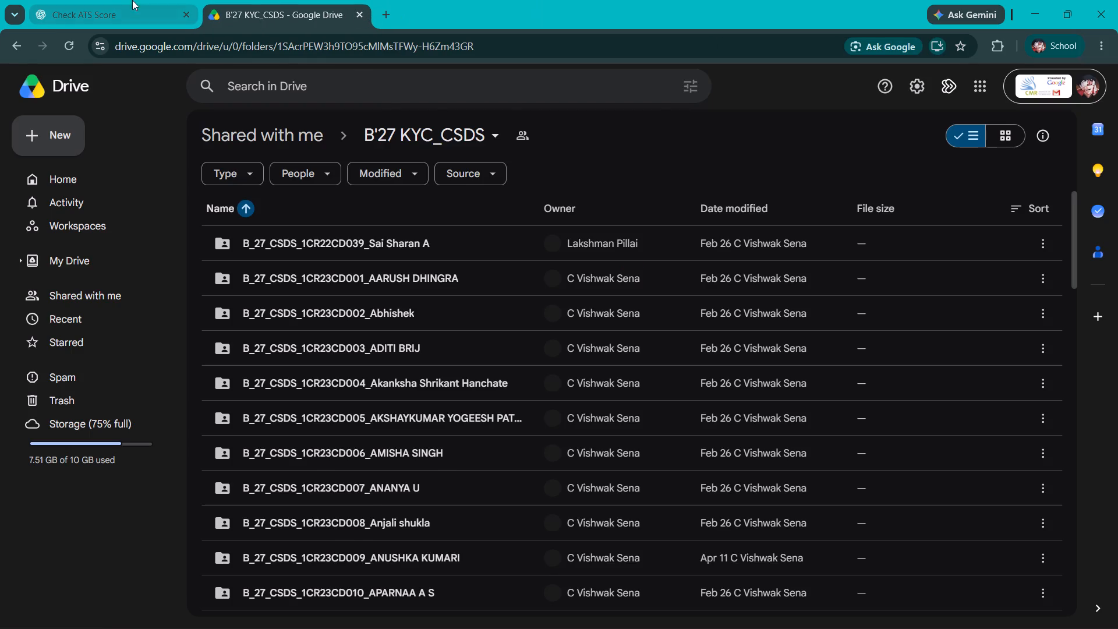
Find and open the resume owner's student folder inside the shared B'27 KYC_CSDS folder.
click(118, 0)
click(277, 8)
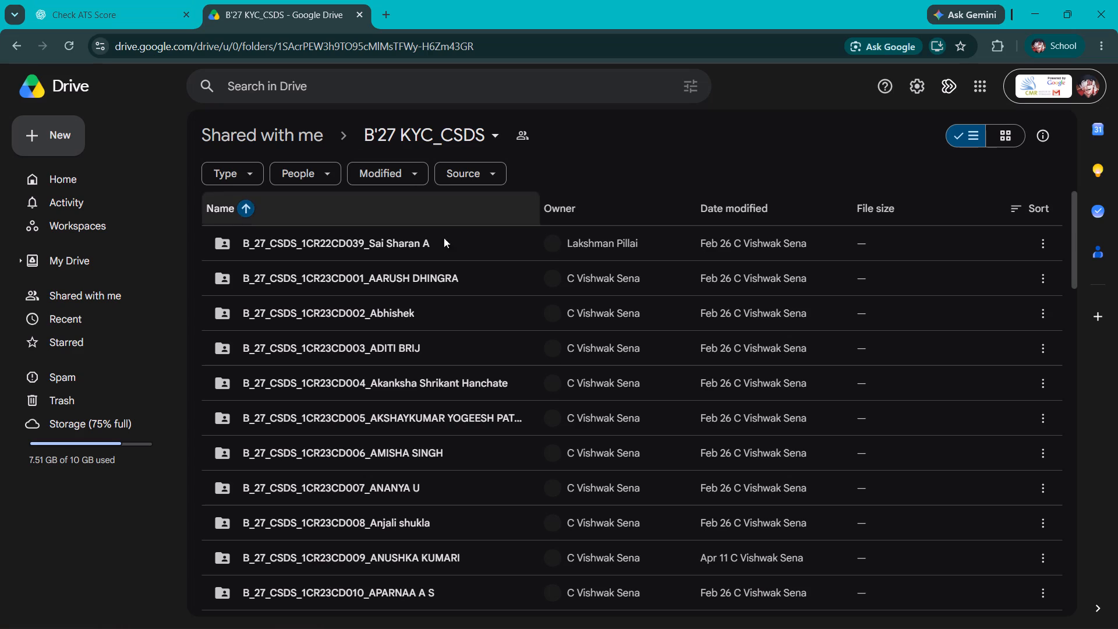
scroll(401, 511, down, 6)
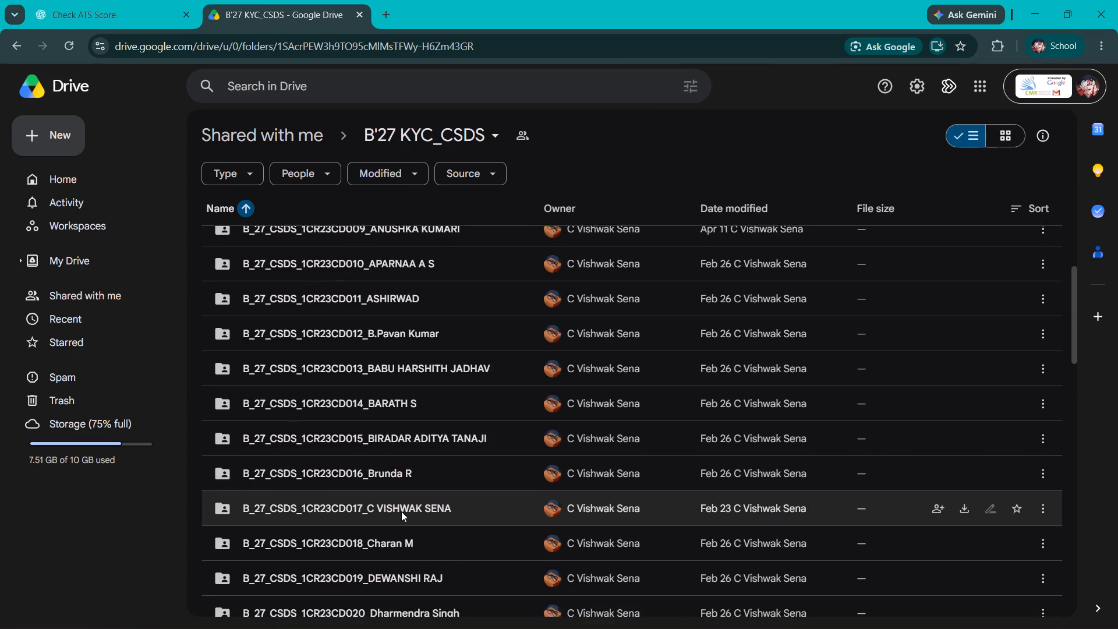
scroll(401, 511, down, 2)
scroll(401, 574, down, 2)
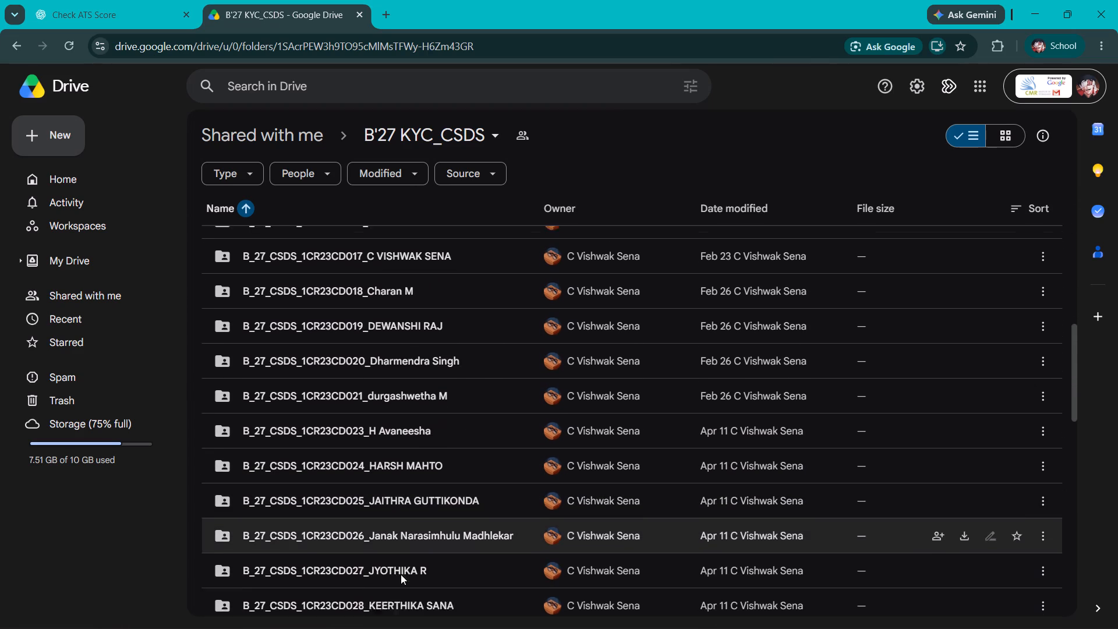
scroll(401, 574, down, 2)
scroll(419, 514, down, 2)
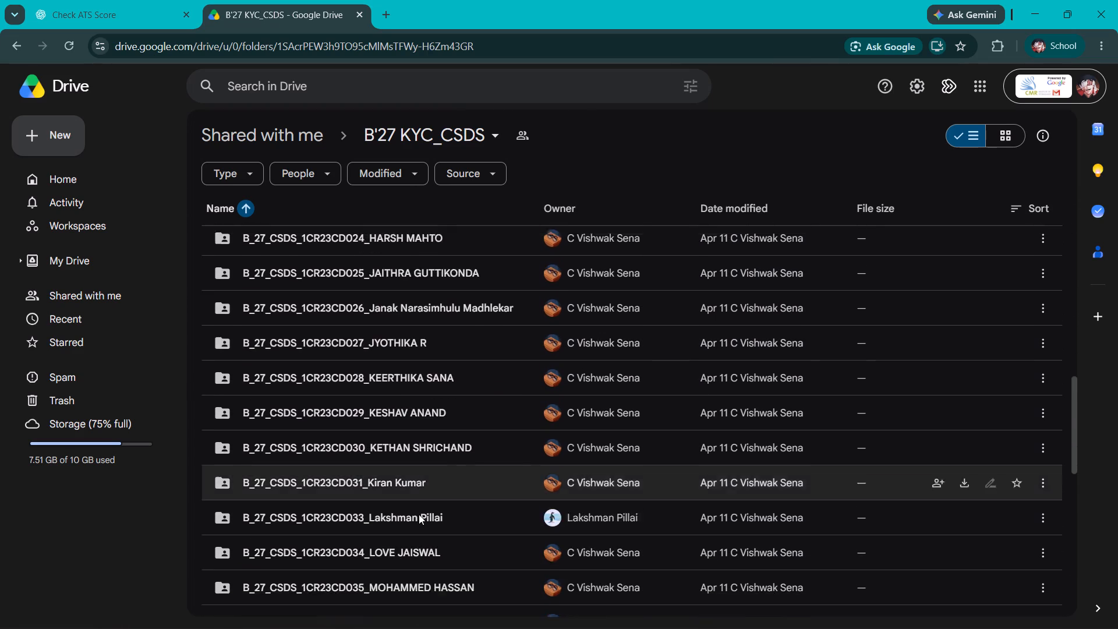
scroll(419, 514, down, 4)
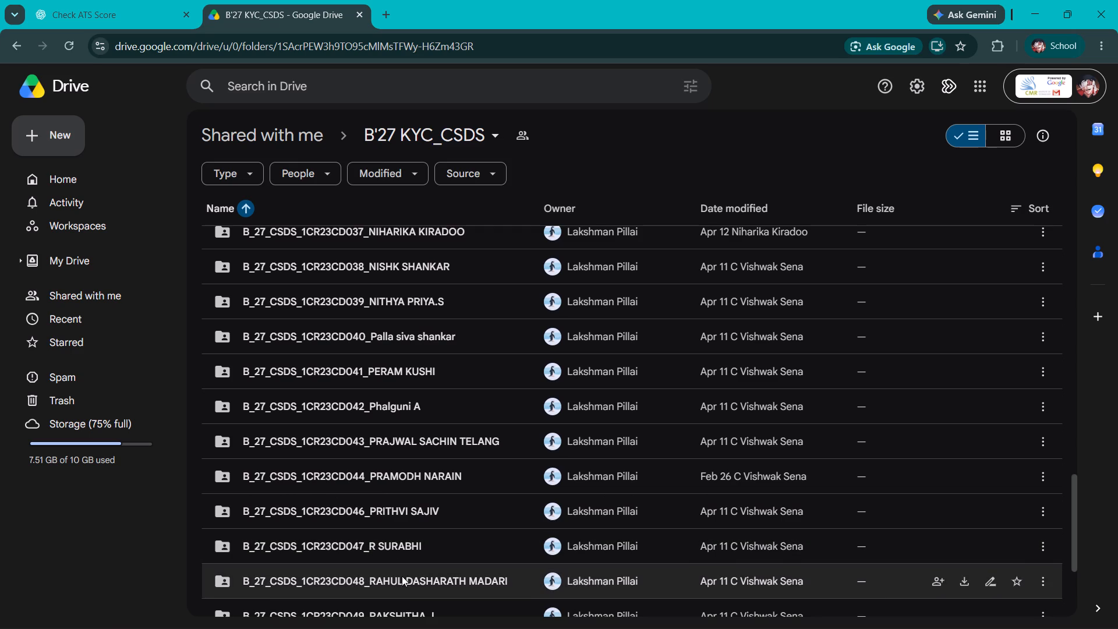
double_click(397, 584)
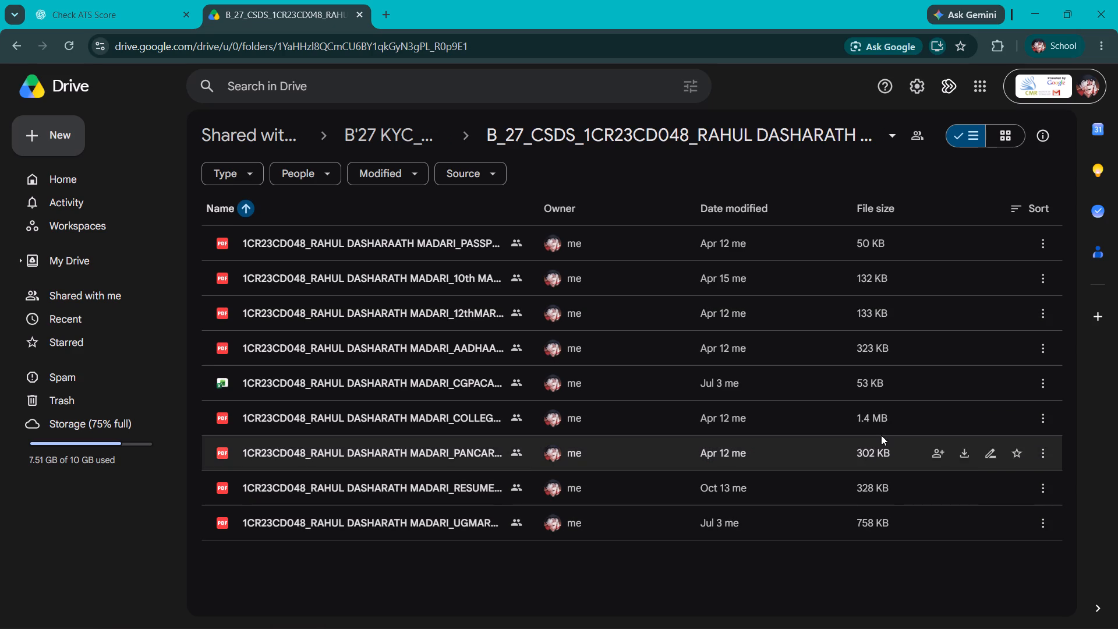
Open version management for the resume PDF in the student folder on Google Drive.
click(1046, 486)
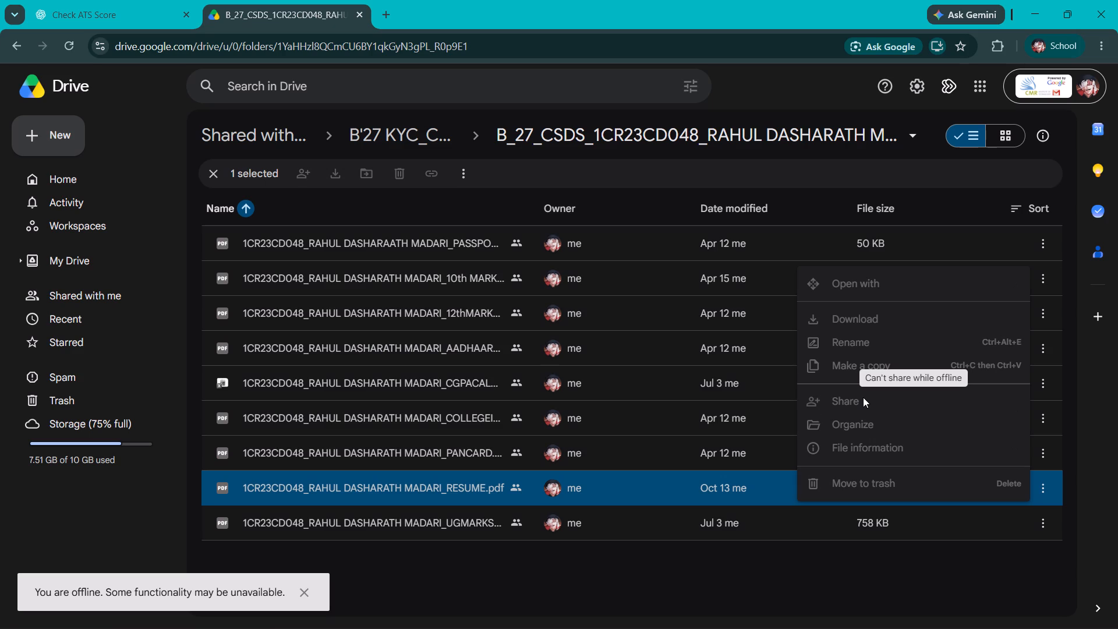
click(825, 567)
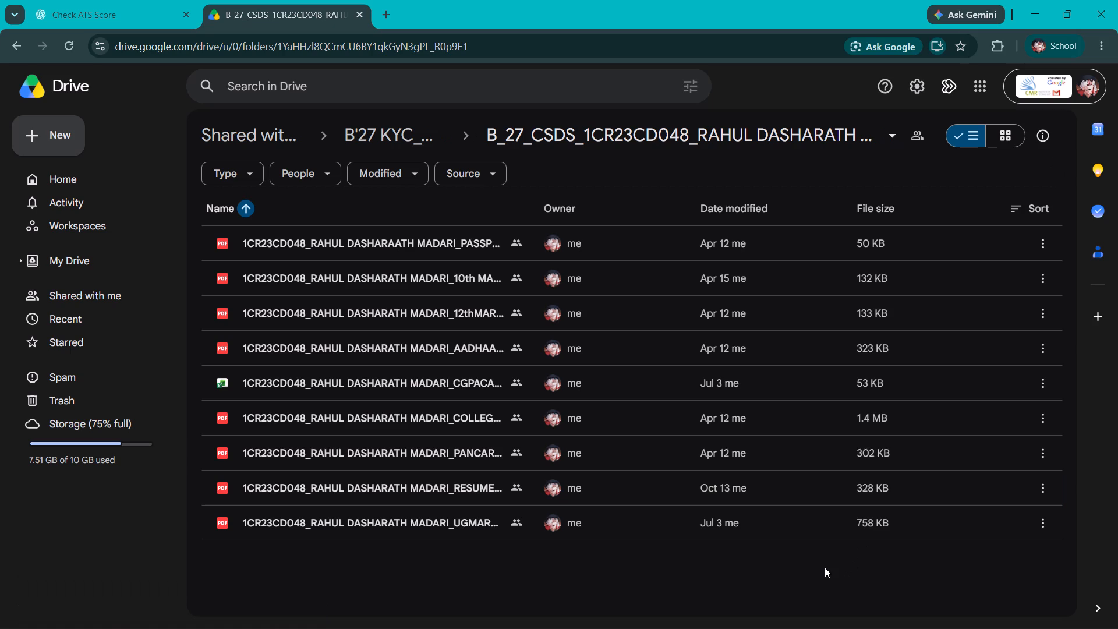
click(1035, 486)
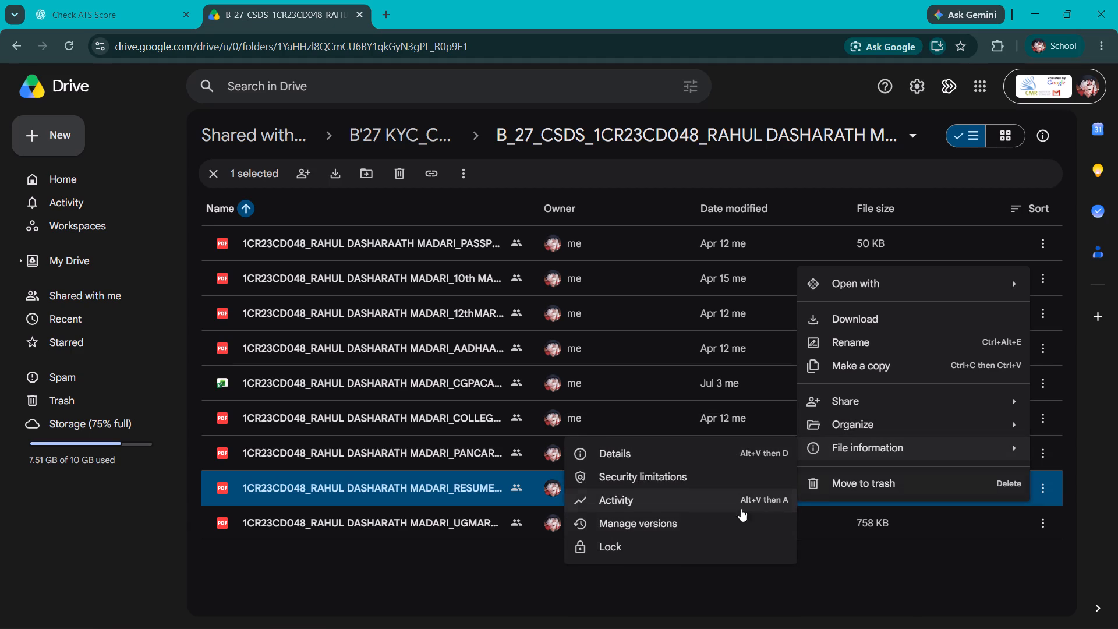
click(677, 522)
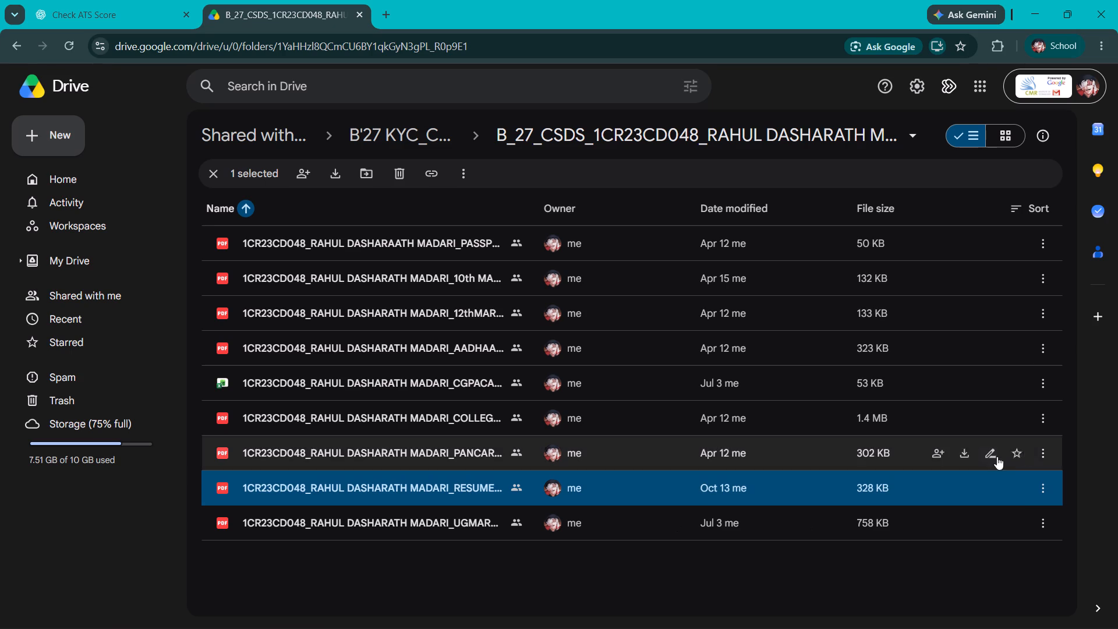
click(1045, 493)
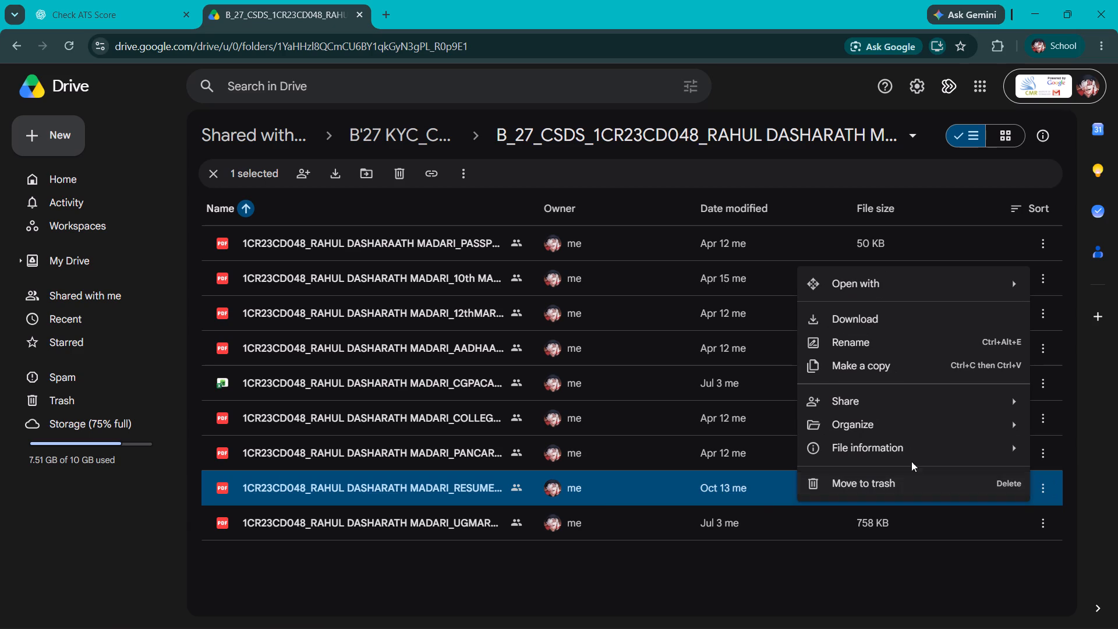
click(623, 517)
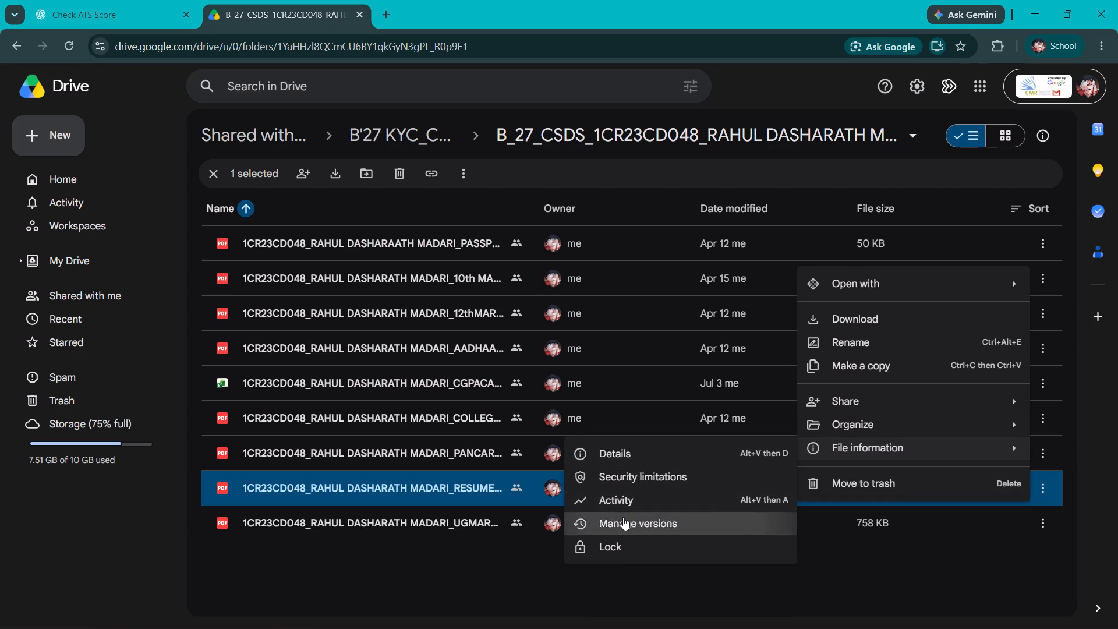
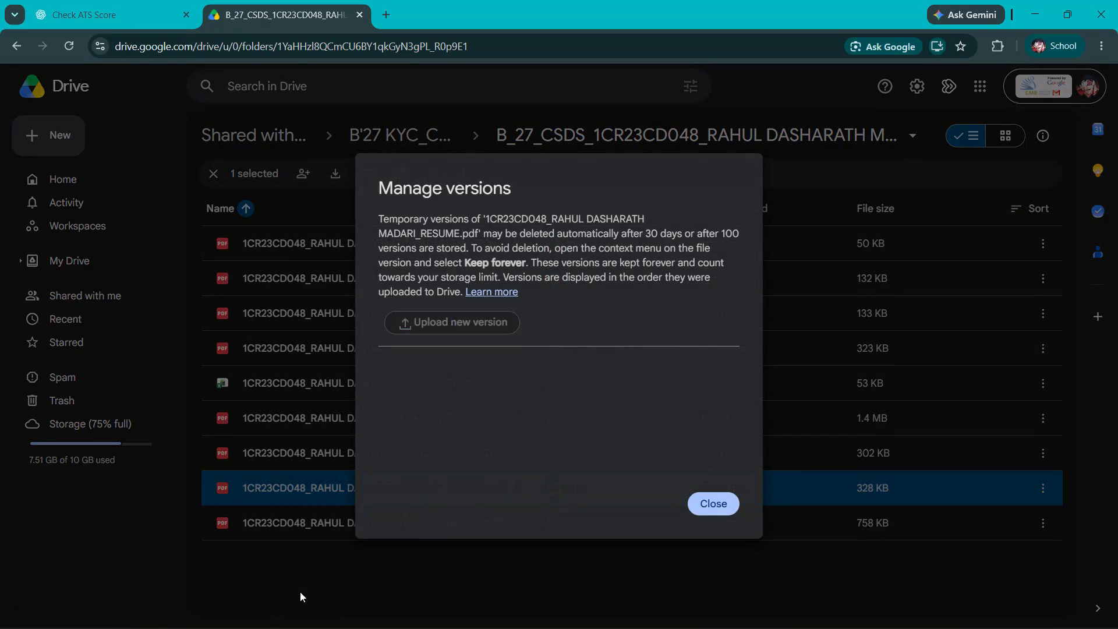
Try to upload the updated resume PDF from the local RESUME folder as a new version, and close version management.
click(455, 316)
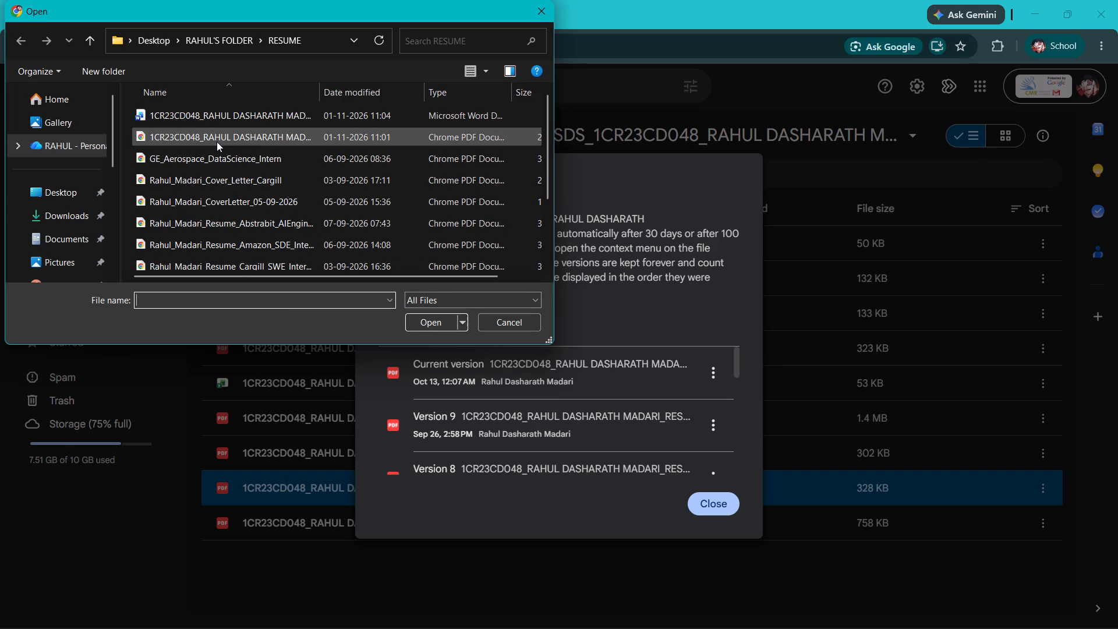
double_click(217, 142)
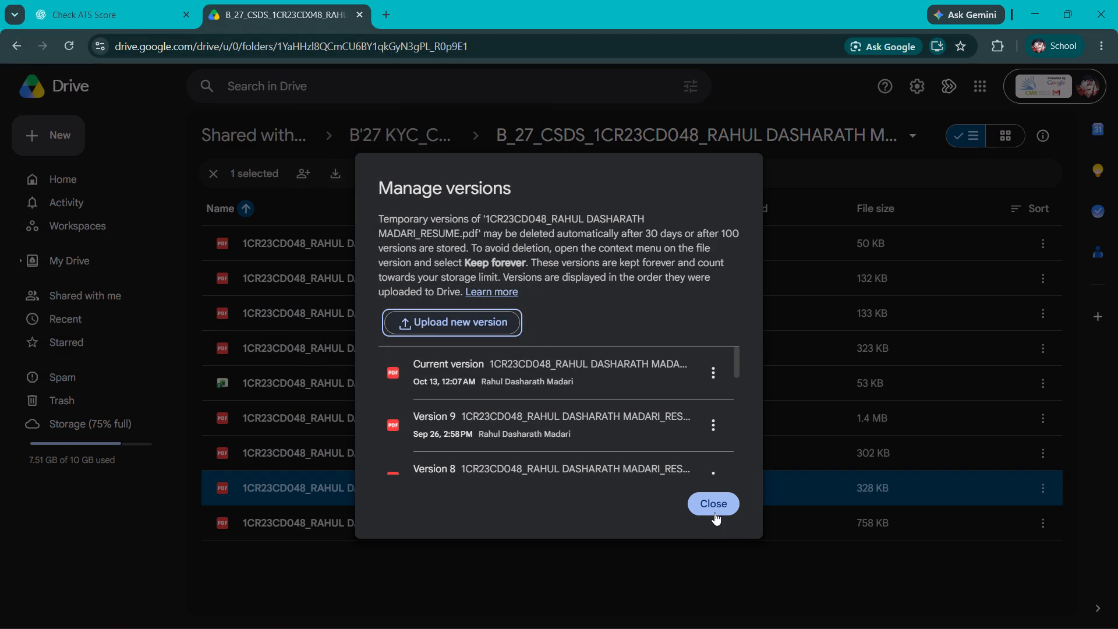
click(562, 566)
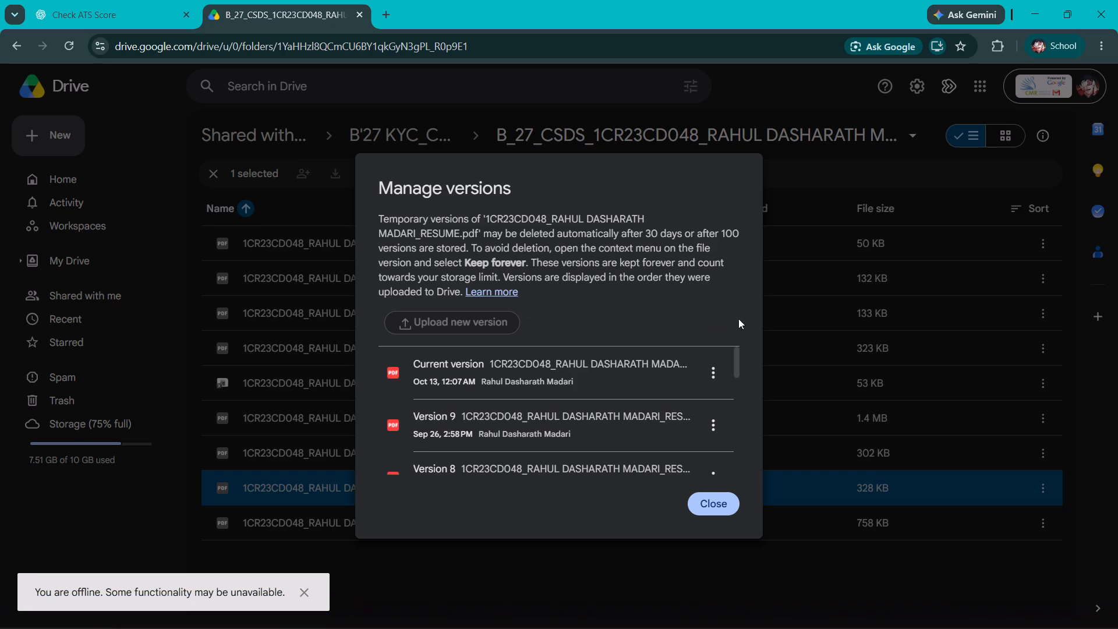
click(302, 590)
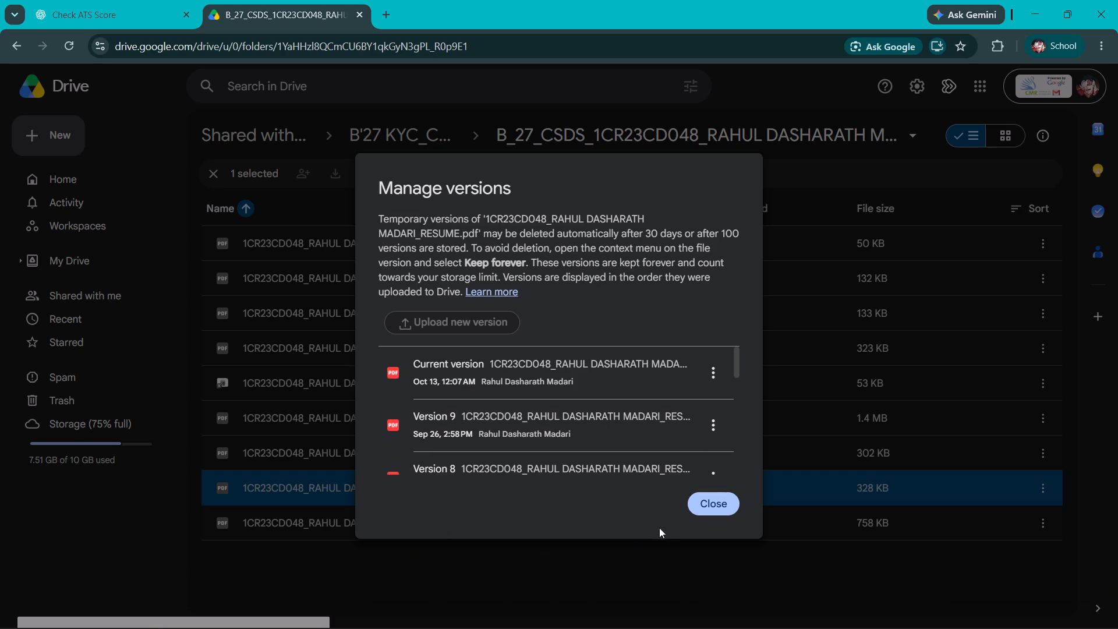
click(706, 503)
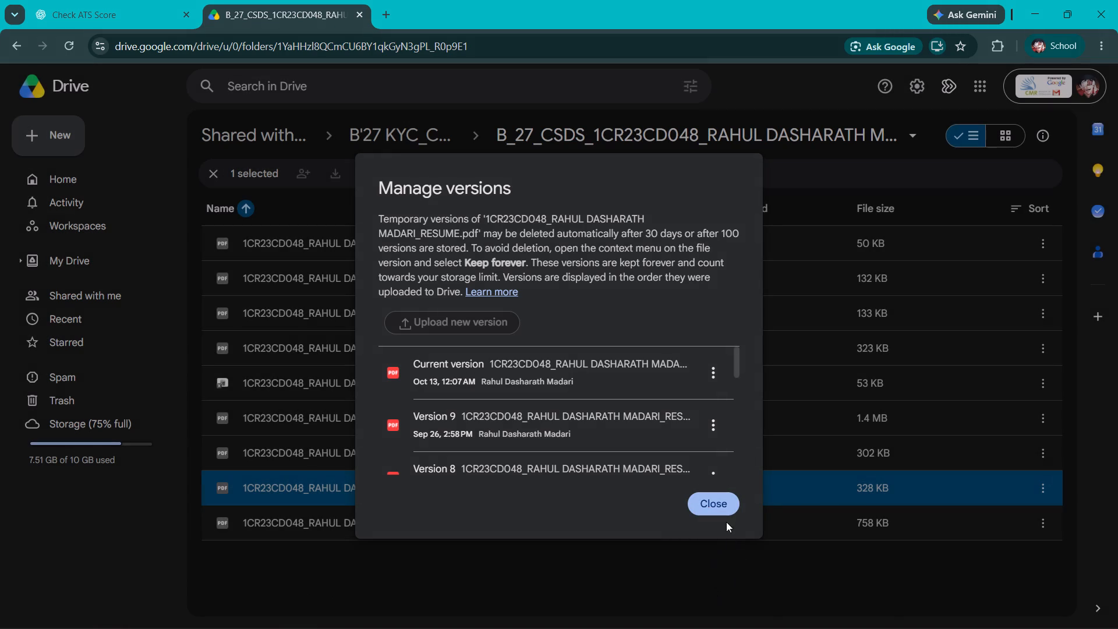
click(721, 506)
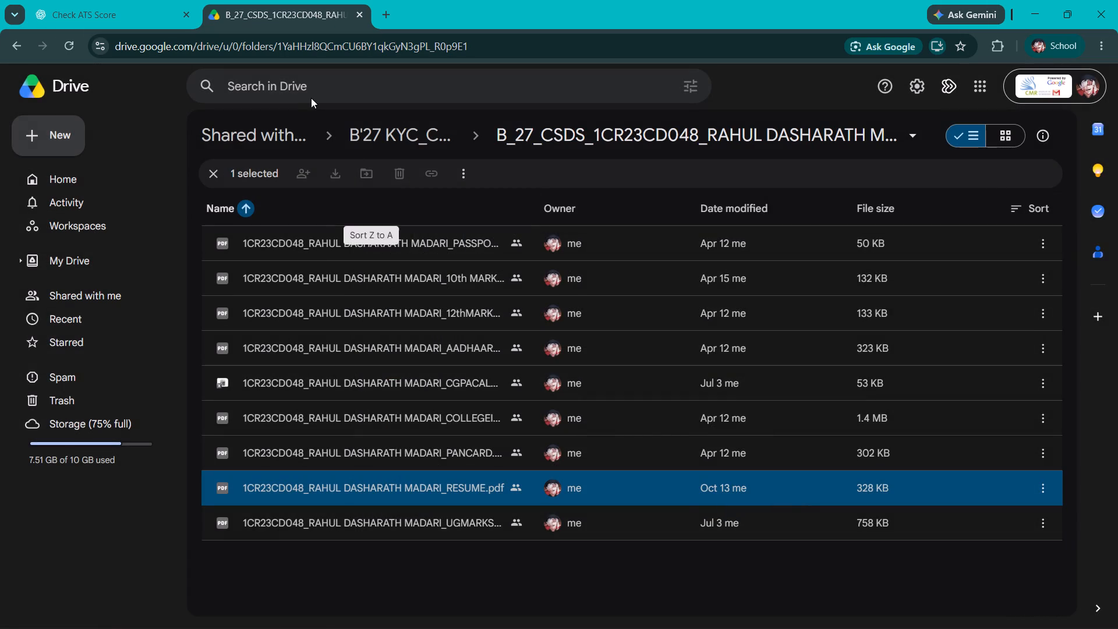
Reload the student folder page on Google Drive and check the computer's Wi-Fi connection.
click(70, 48)
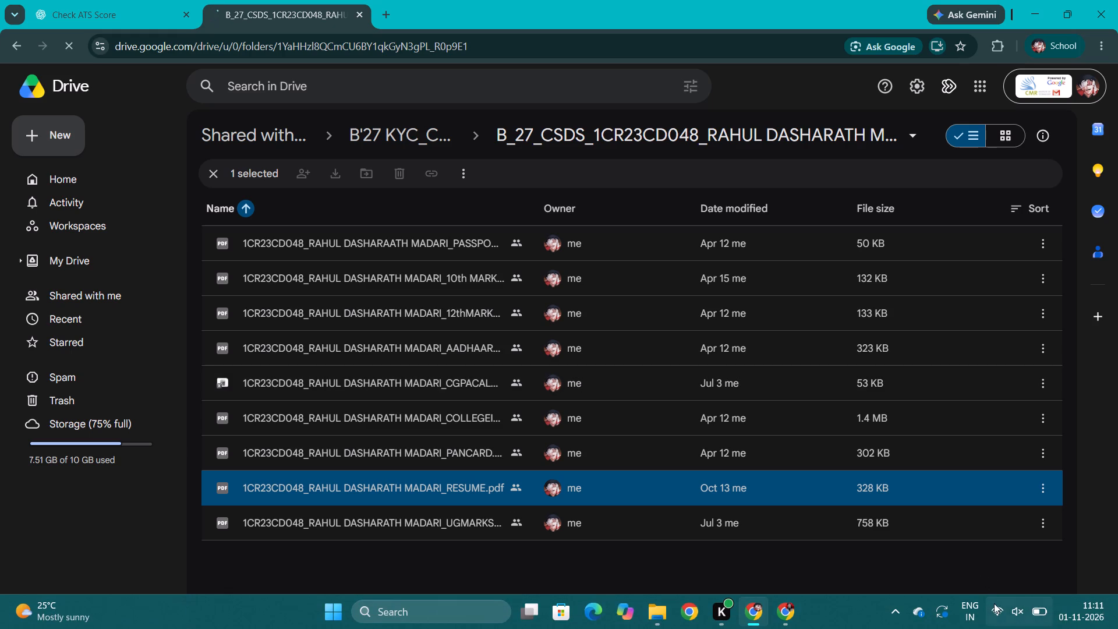
click(995, 604)
click(902, 347)
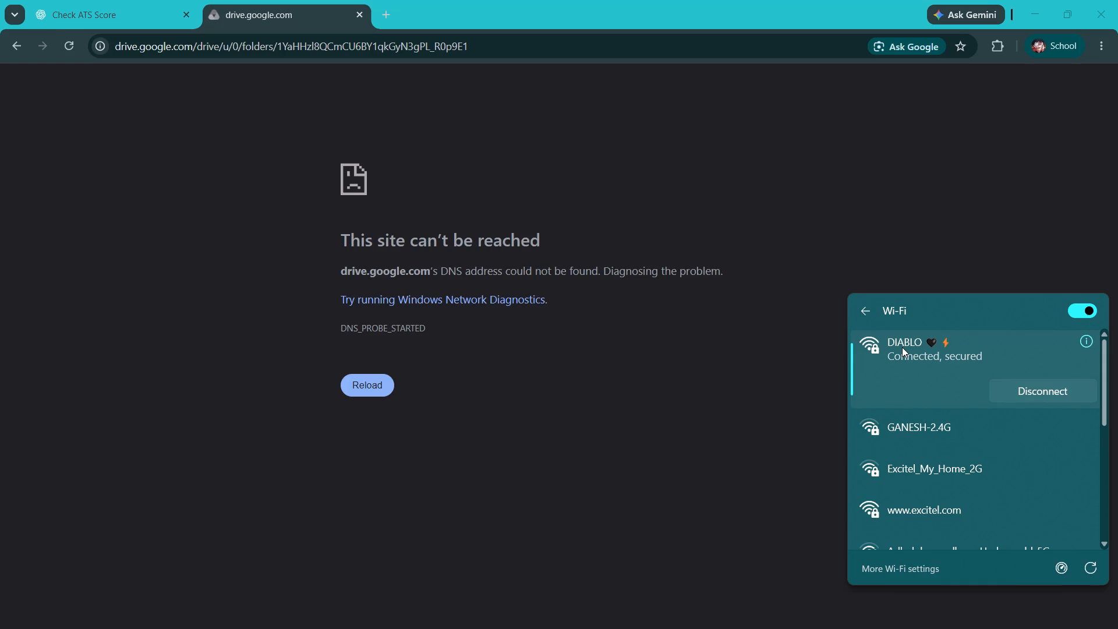
click(802, 391)
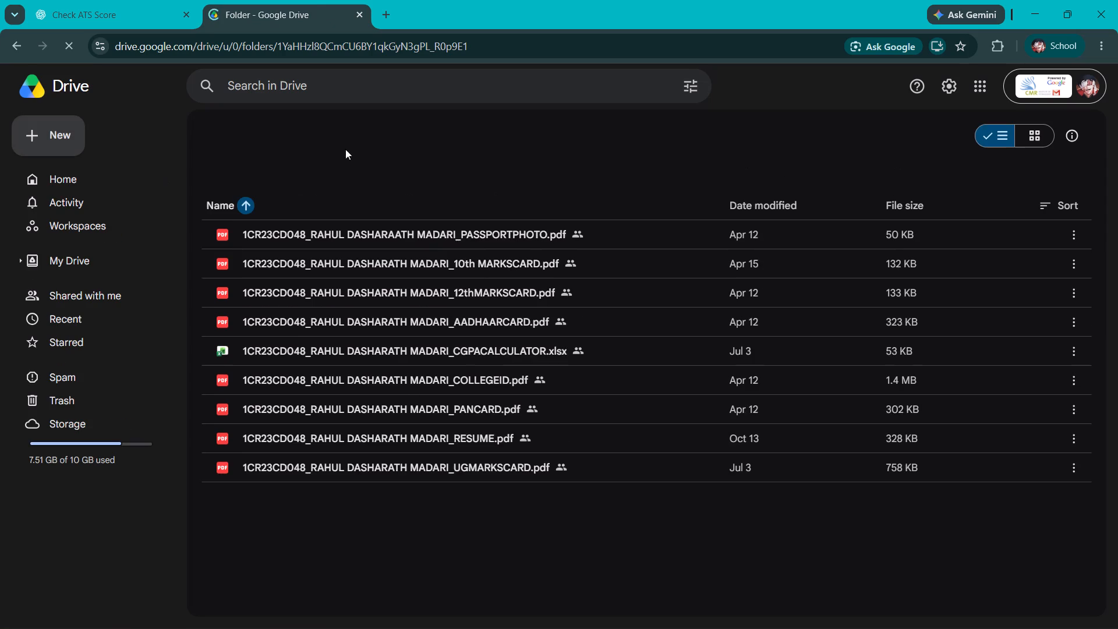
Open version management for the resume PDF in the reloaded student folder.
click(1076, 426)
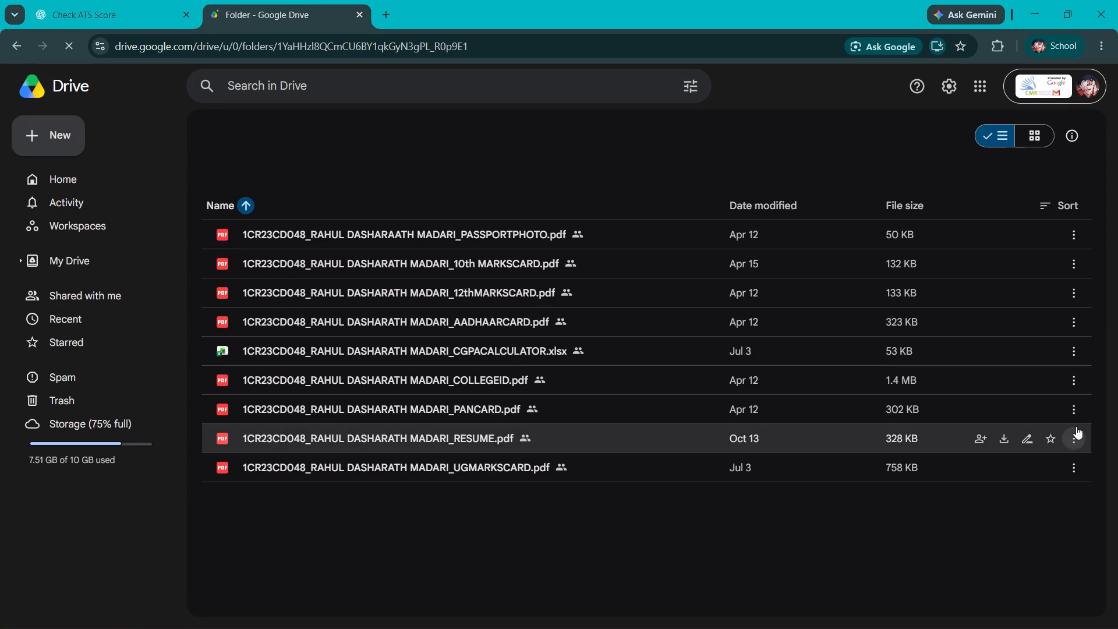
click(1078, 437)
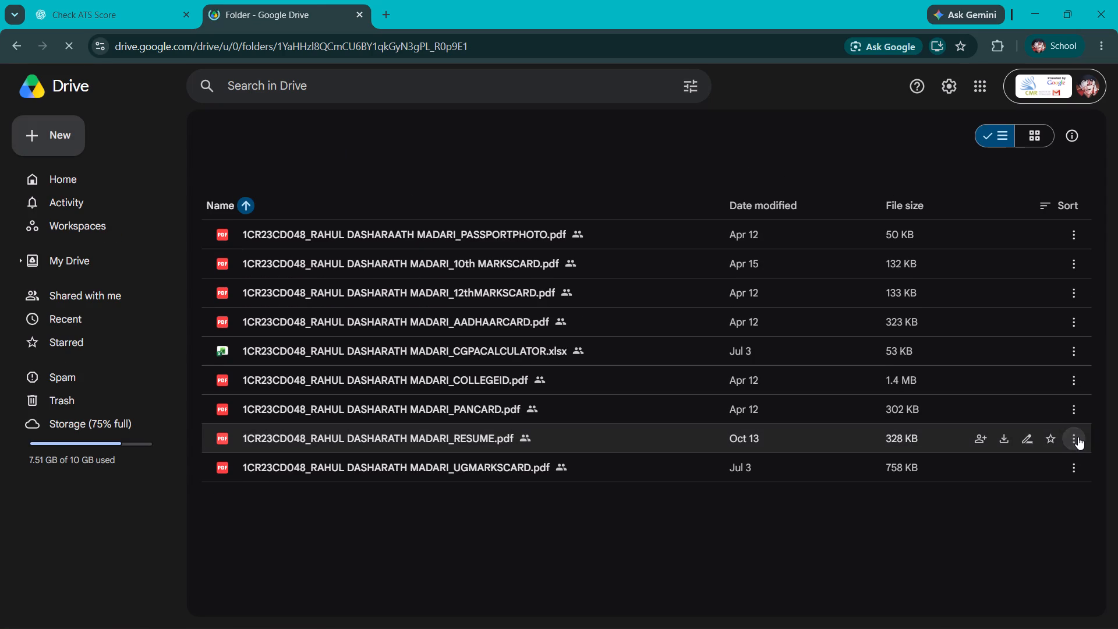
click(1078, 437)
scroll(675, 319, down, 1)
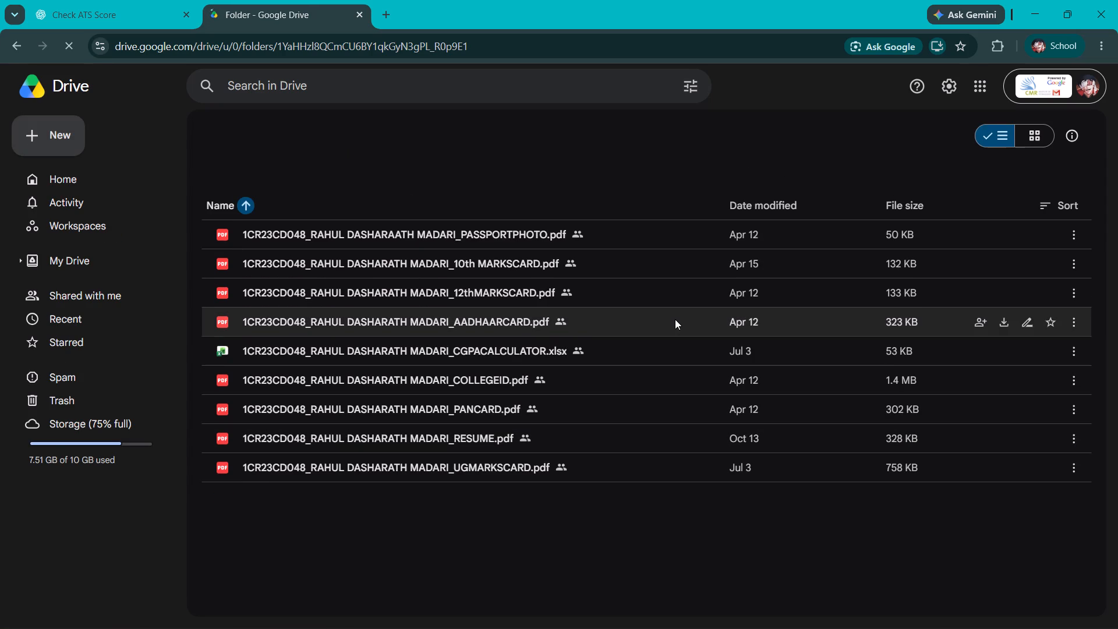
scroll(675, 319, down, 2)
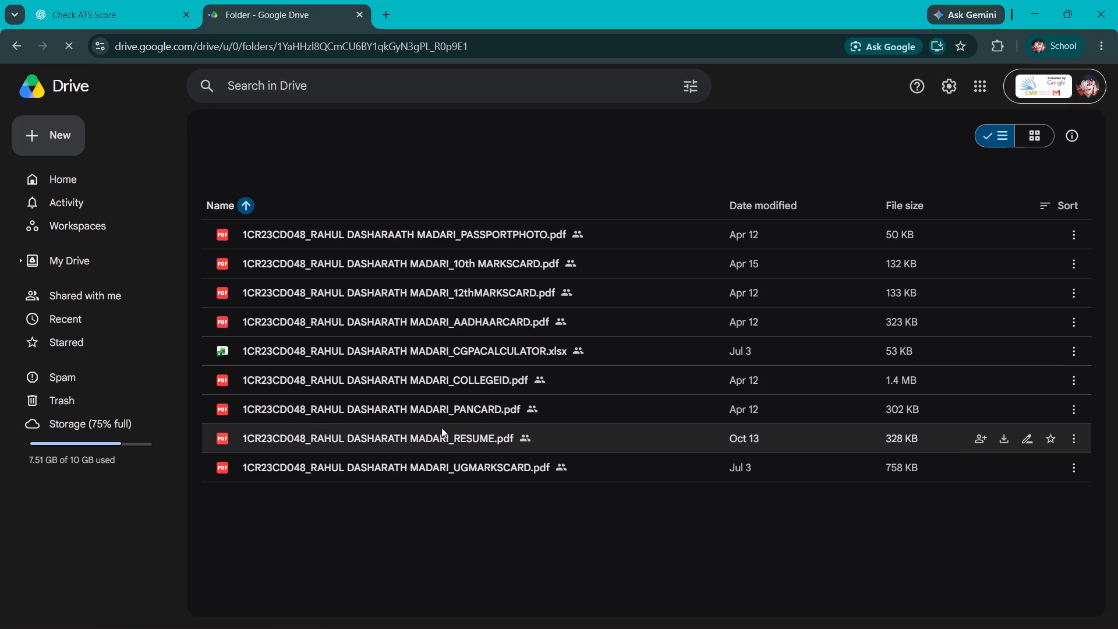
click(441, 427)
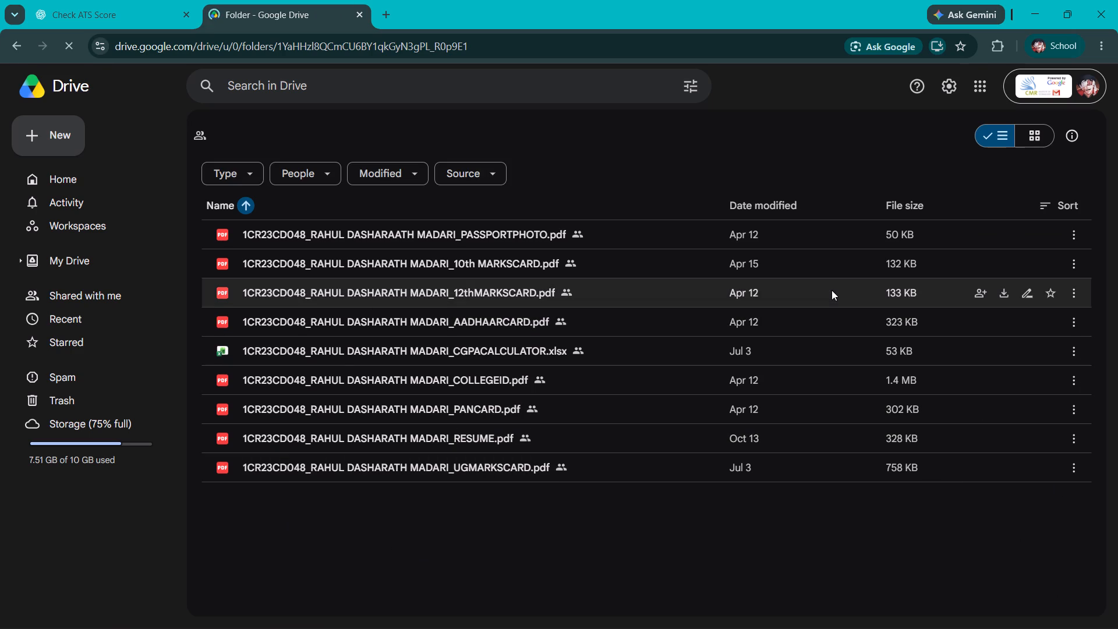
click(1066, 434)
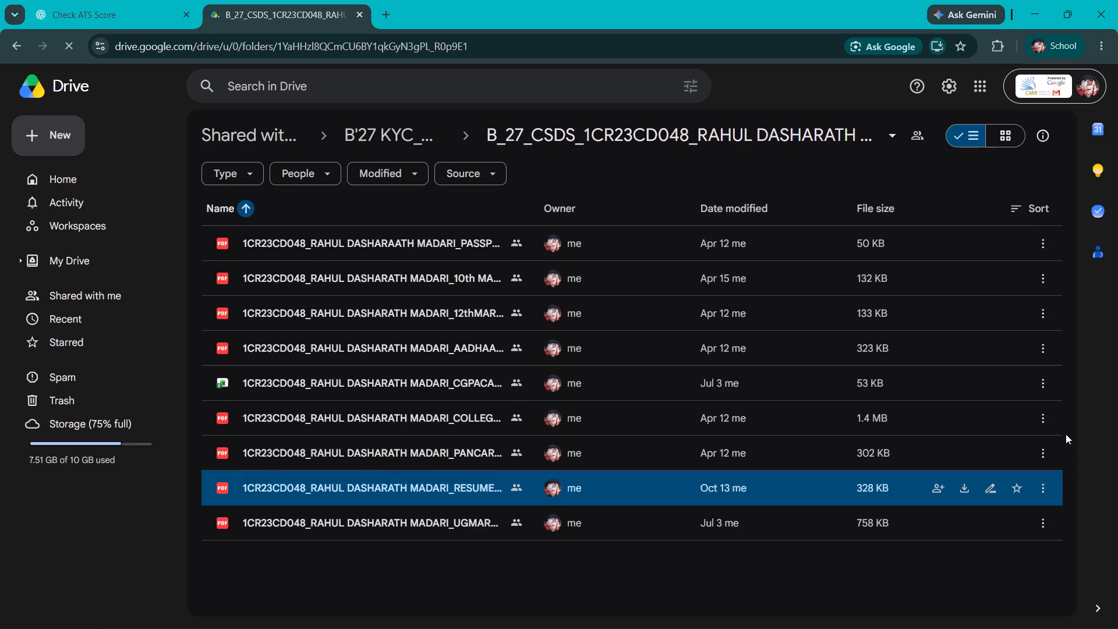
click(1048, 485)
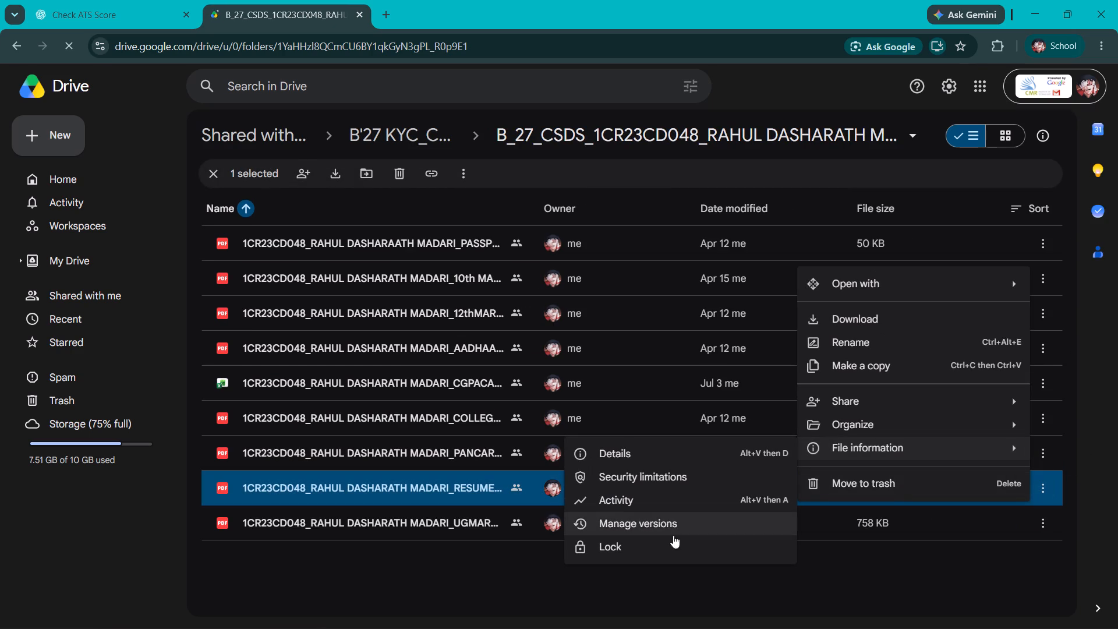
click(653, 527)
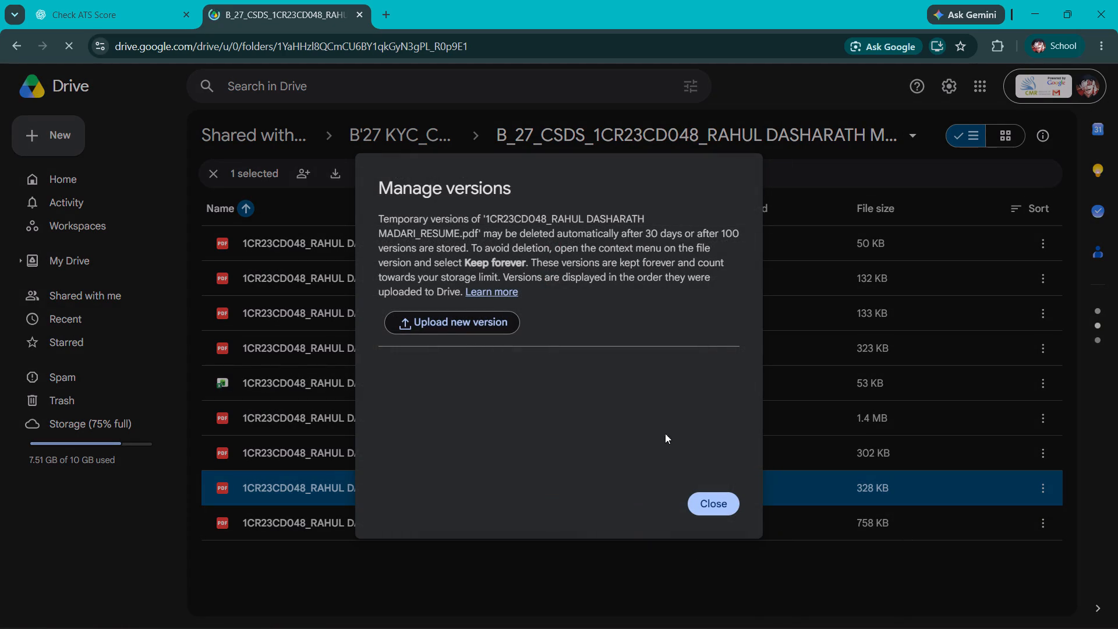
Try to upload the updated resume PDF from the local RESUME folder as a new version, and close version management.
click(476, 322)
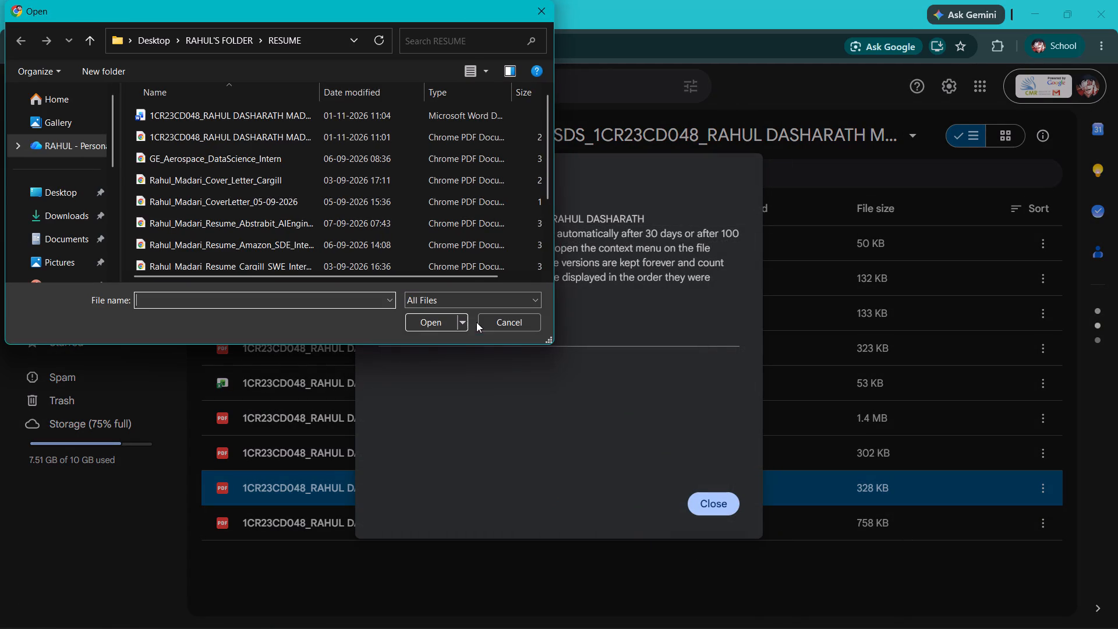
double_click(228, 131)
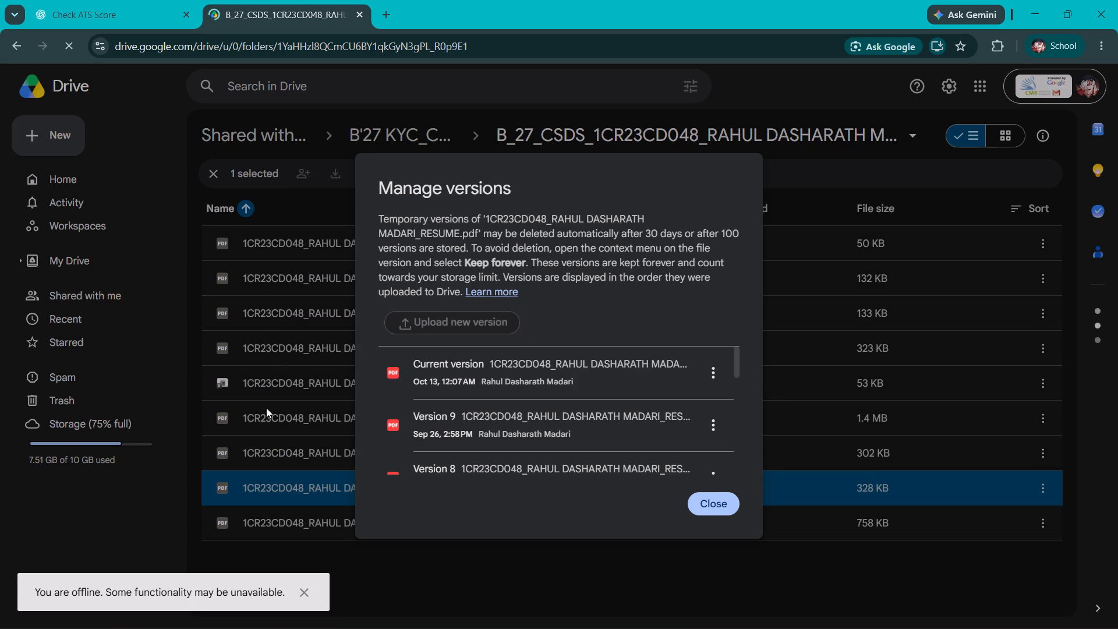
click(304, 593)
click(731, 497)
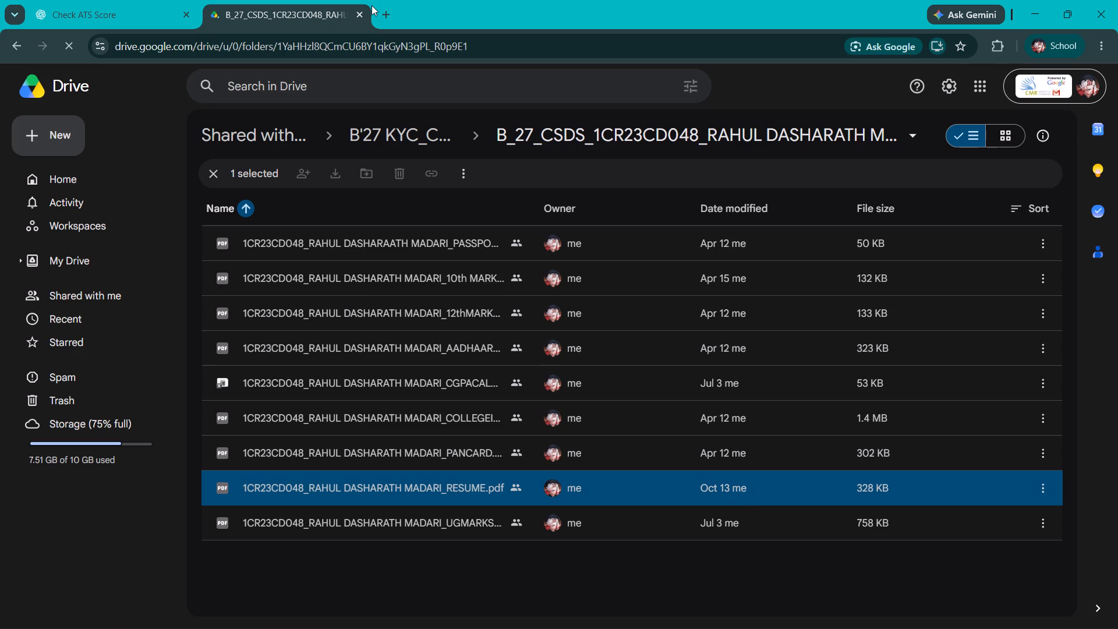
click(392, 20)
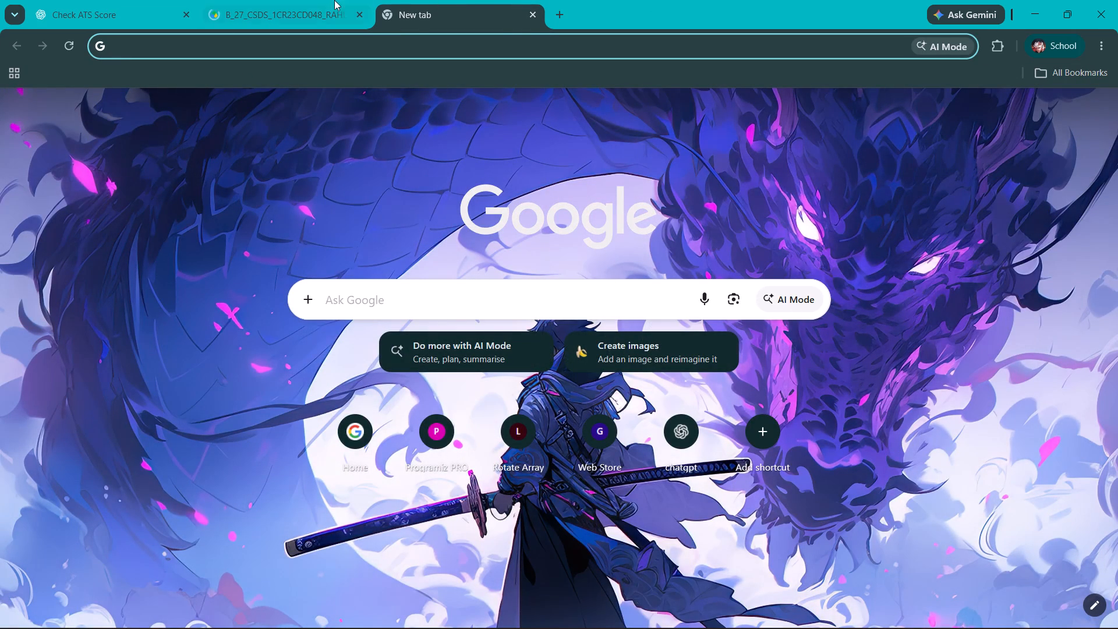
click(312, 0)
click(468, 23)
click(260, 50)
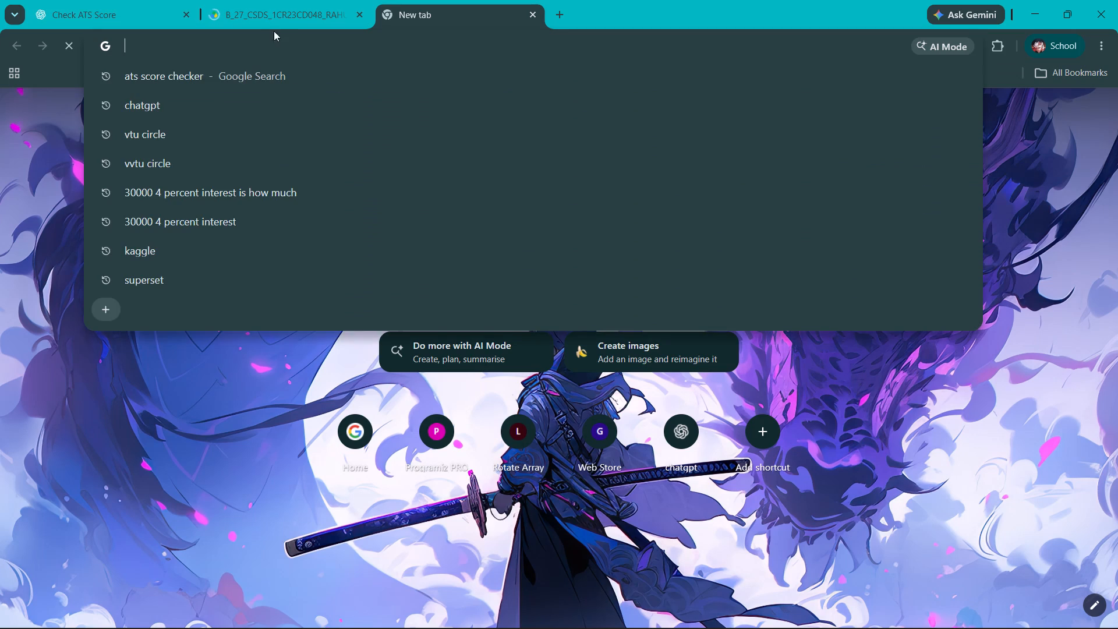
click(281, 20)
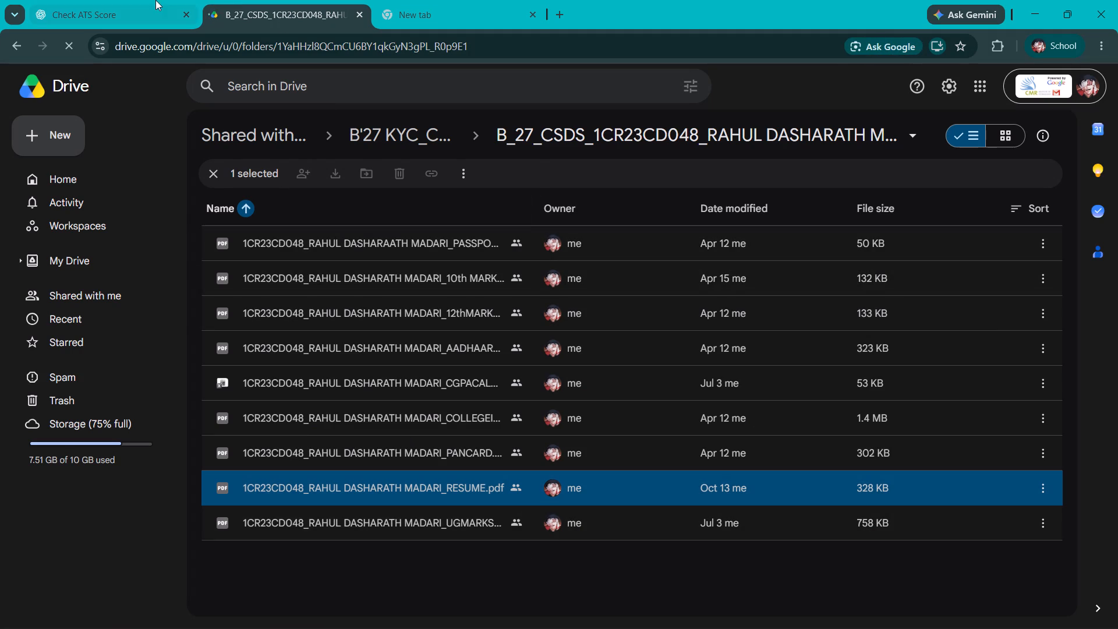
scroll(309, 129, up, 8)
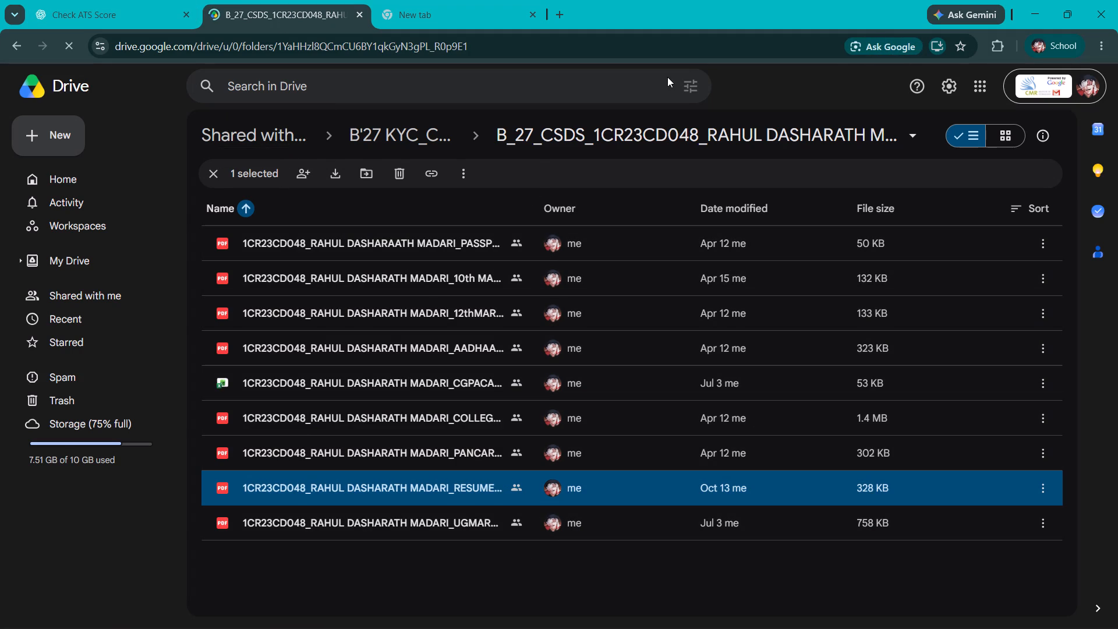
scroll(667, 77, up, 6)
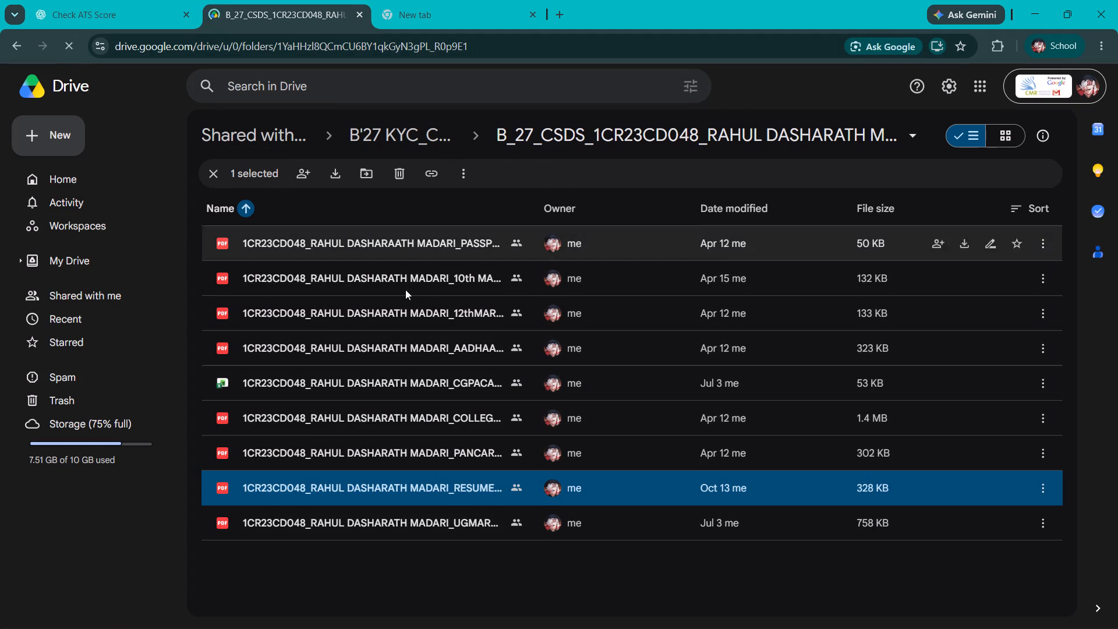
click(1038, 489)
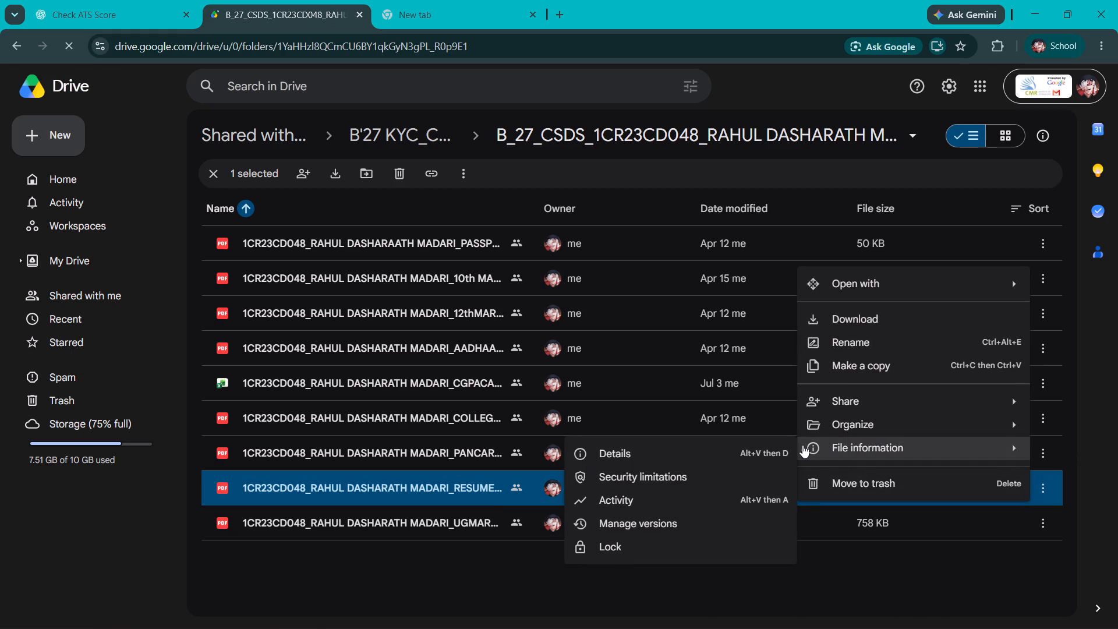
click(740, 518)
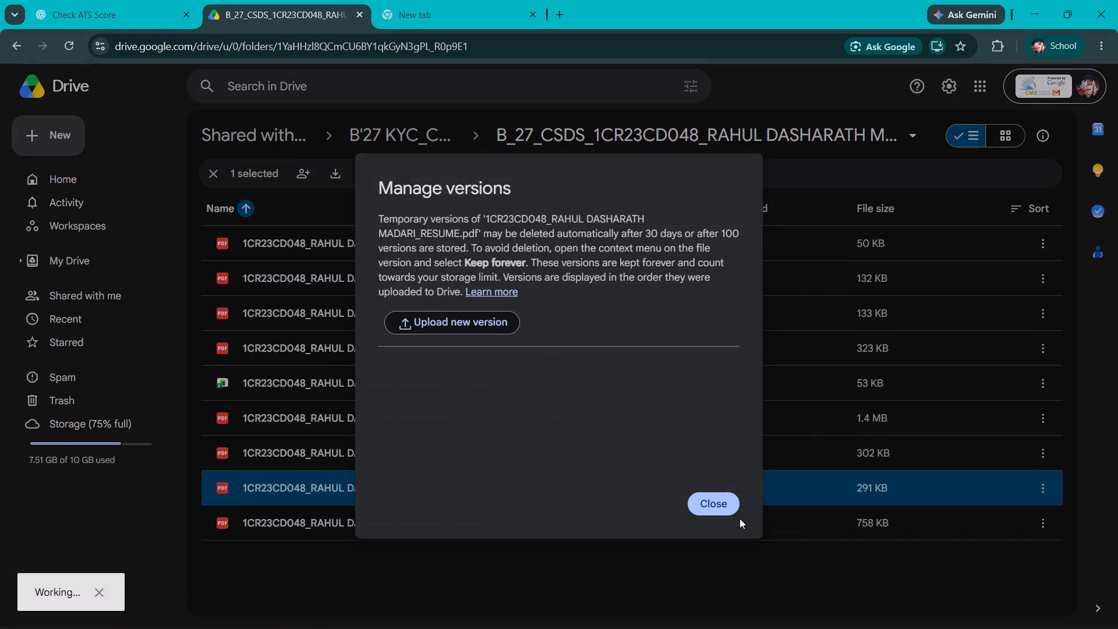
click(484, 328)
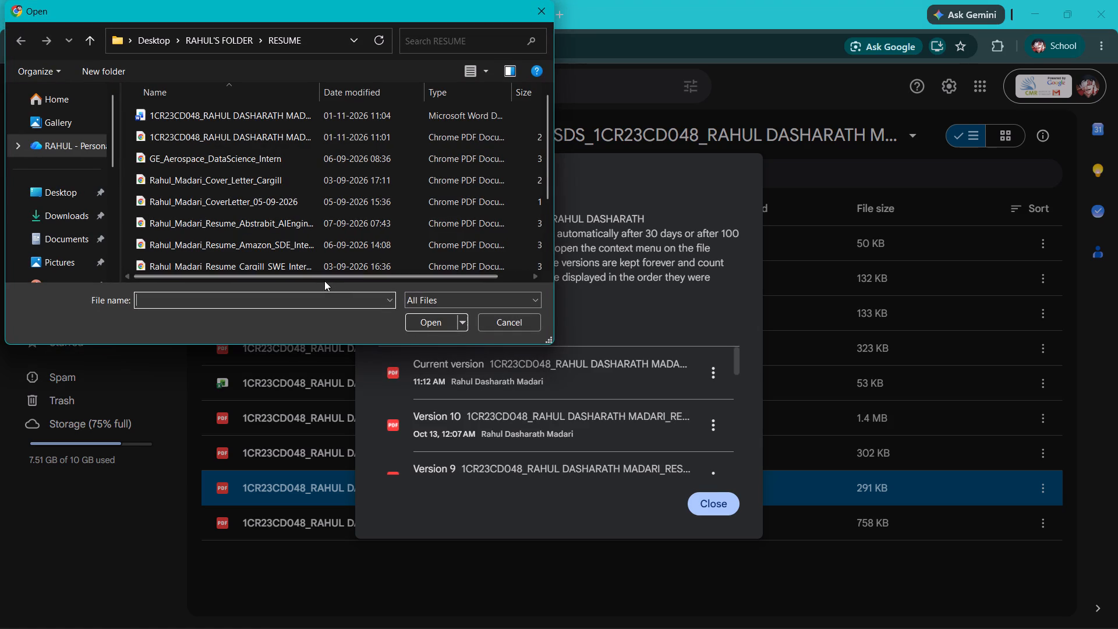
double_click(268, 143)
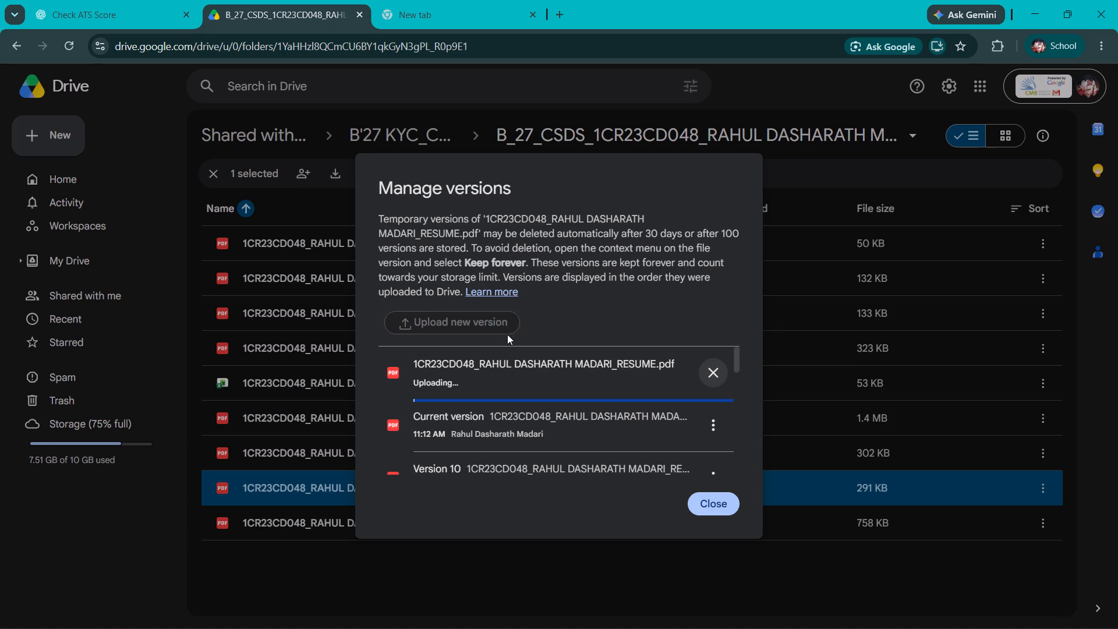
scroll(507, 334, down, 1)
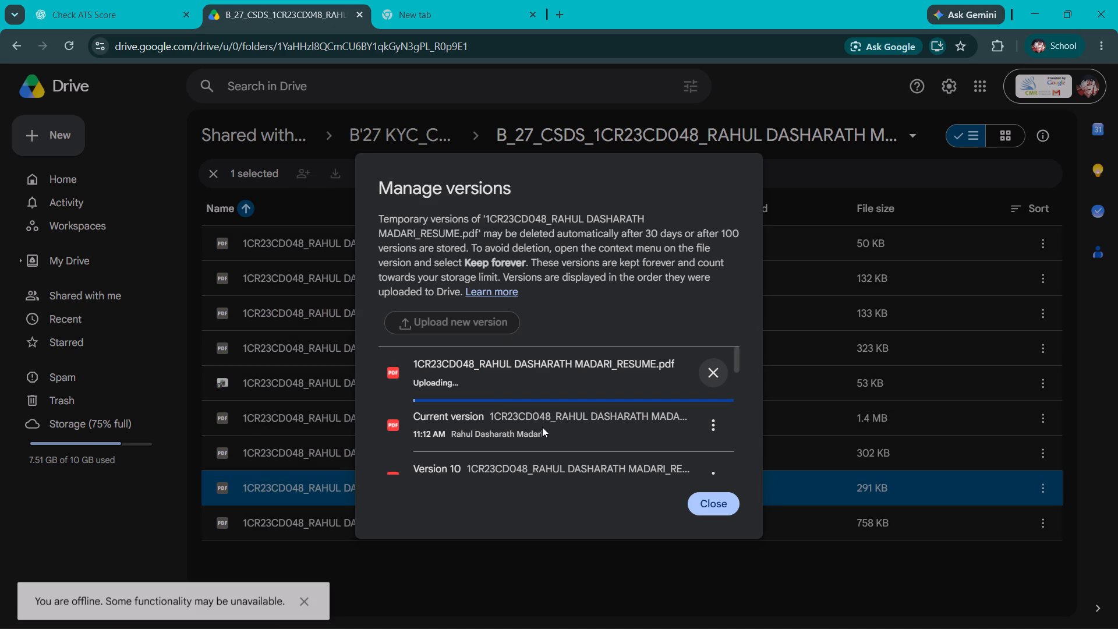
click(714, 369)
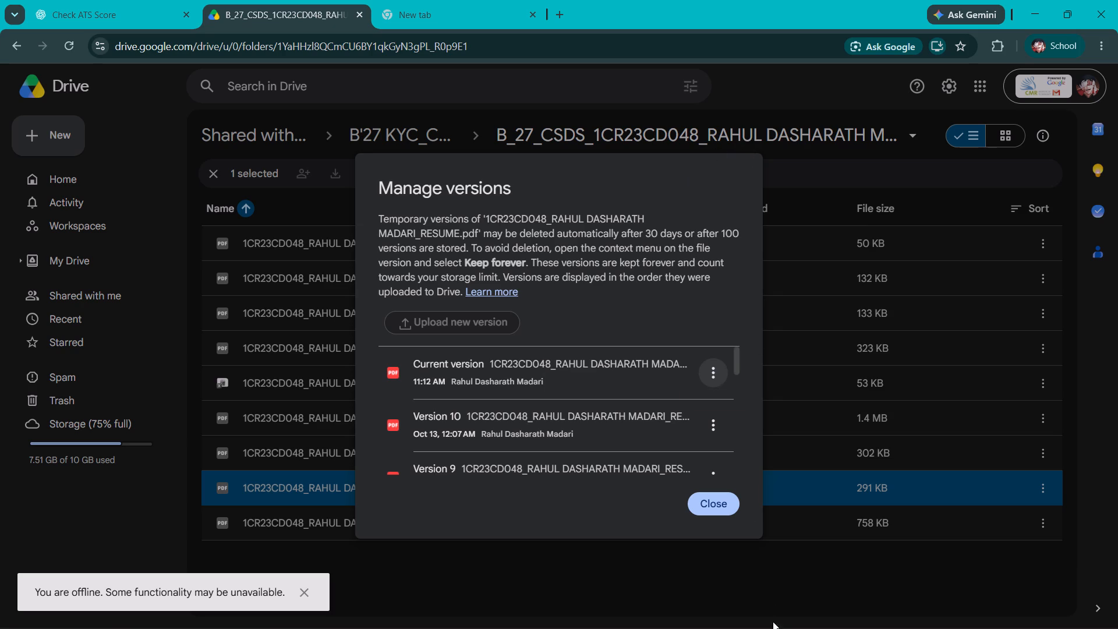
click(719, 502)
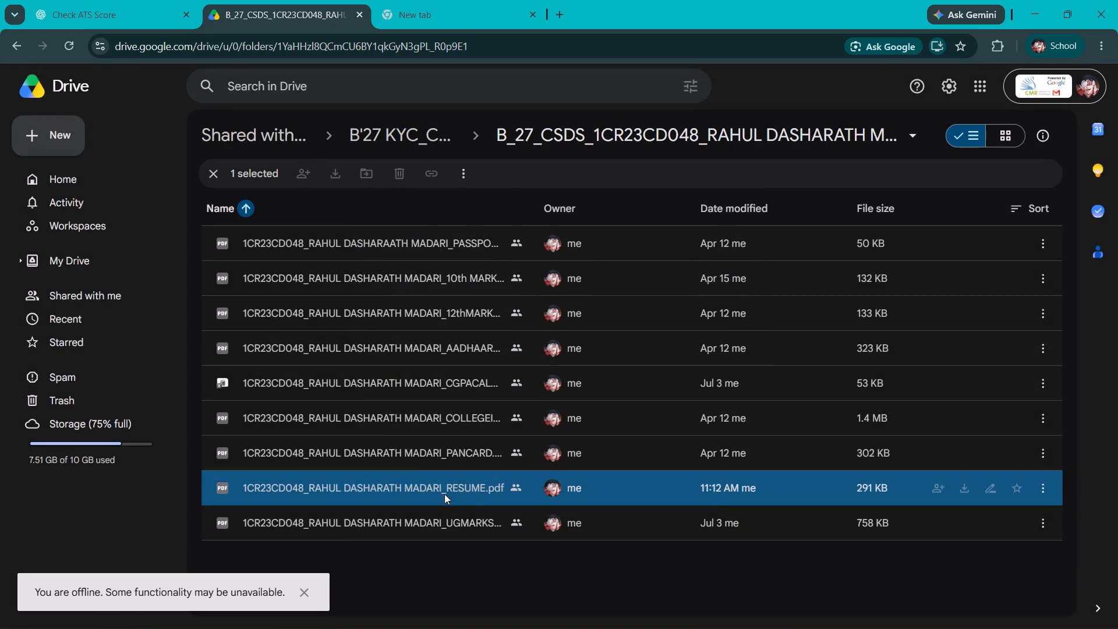
Try to open the updated resume PDF in the student folder.
double_click(420, 482)
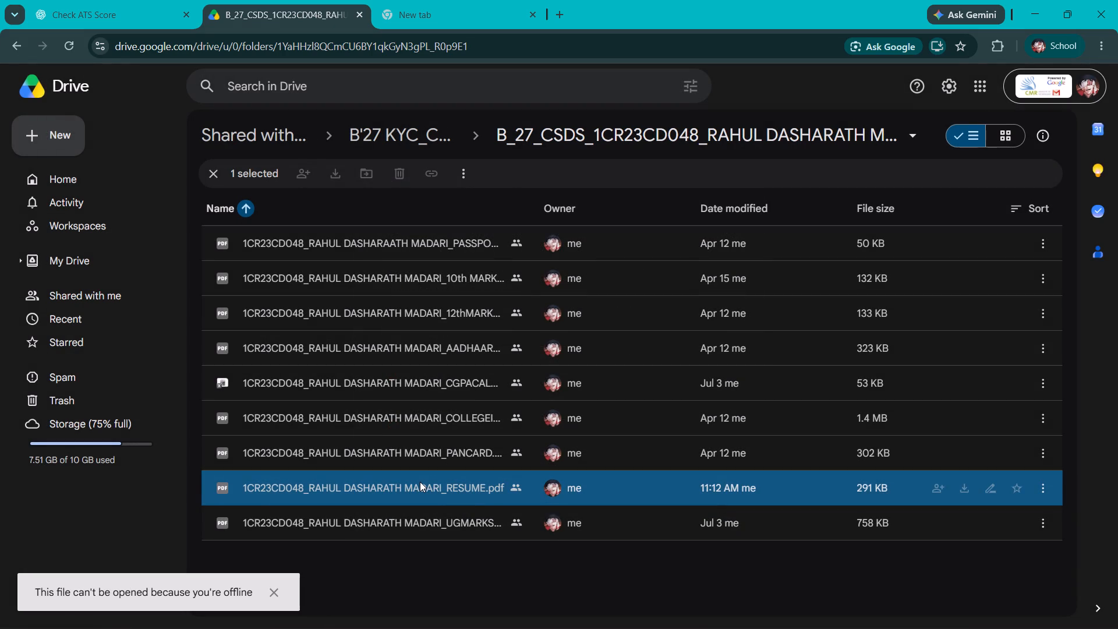
click(270, 592)
Open Gmail from the blank new tab to test the connection.
click(472, 0)
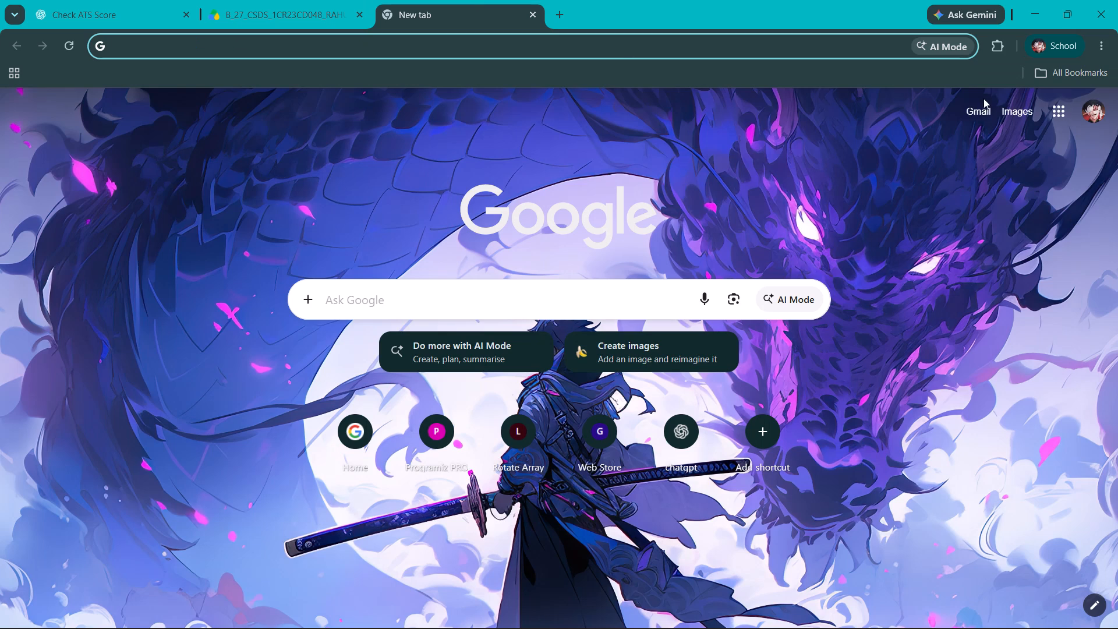
click(977, 110)
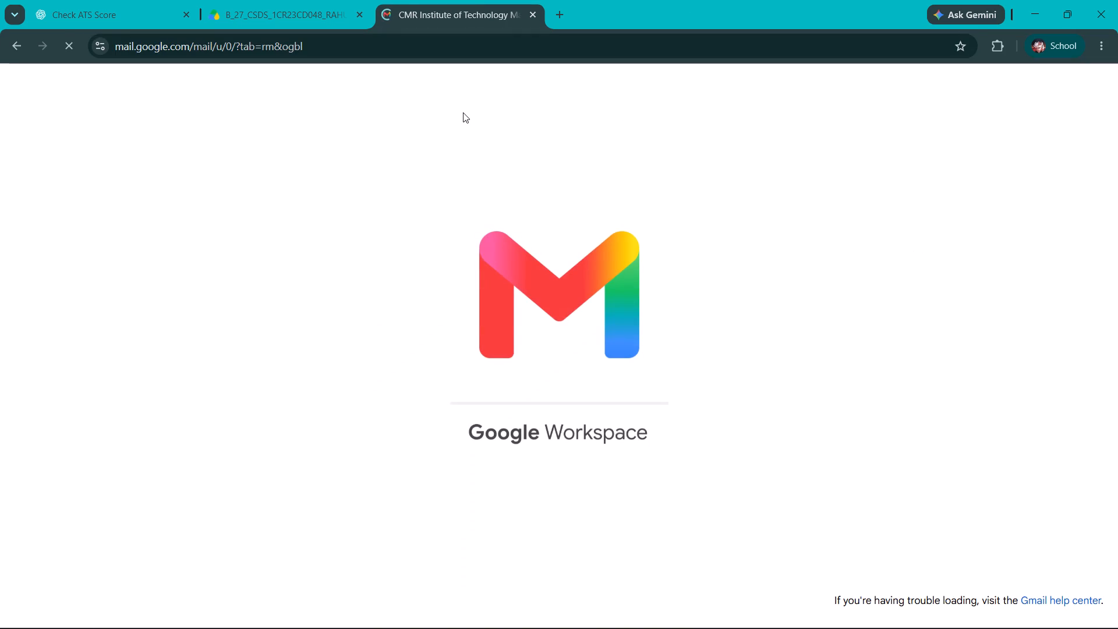
click(252, 0)
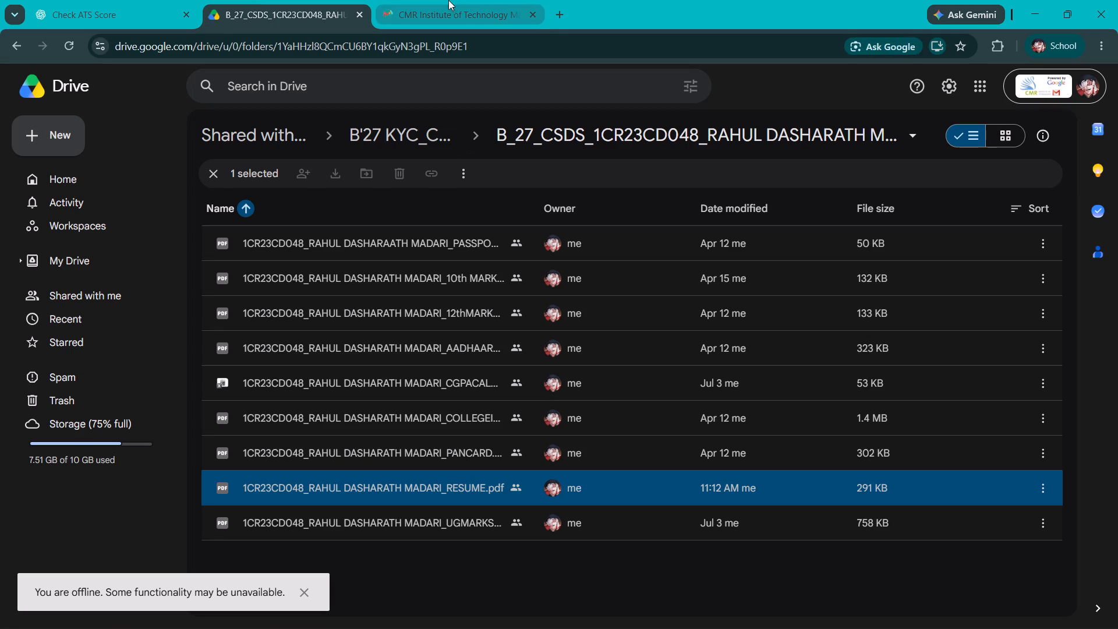
click(447, 0)
click(303, 0)
click(400, 2)
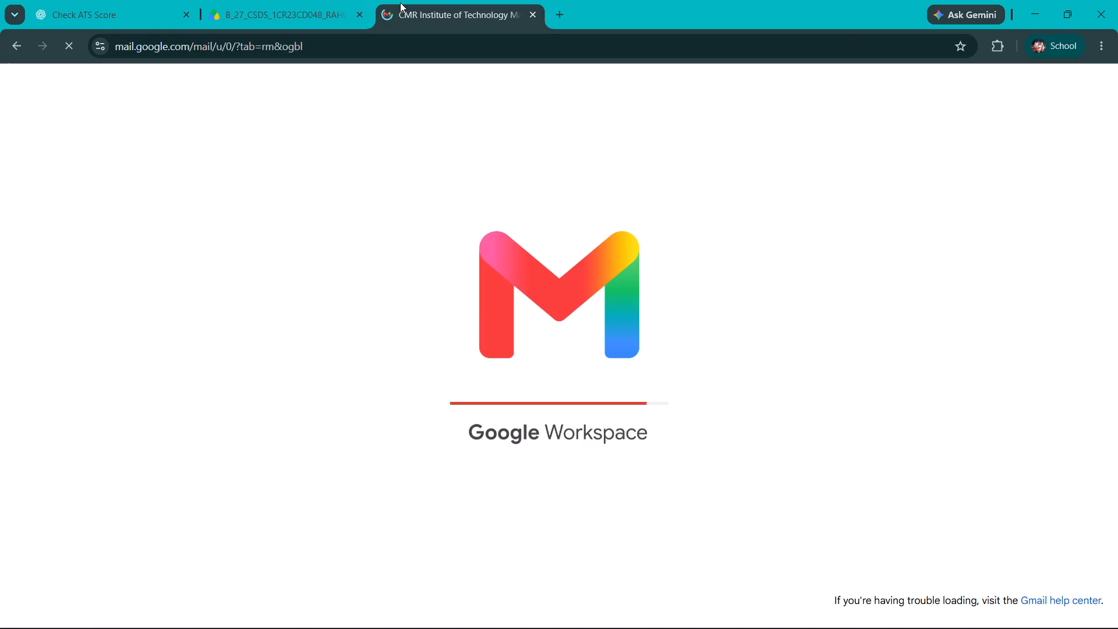
Return to the student folder in Google Drive and try again to open the updated resume PDF.
click(292, 3)
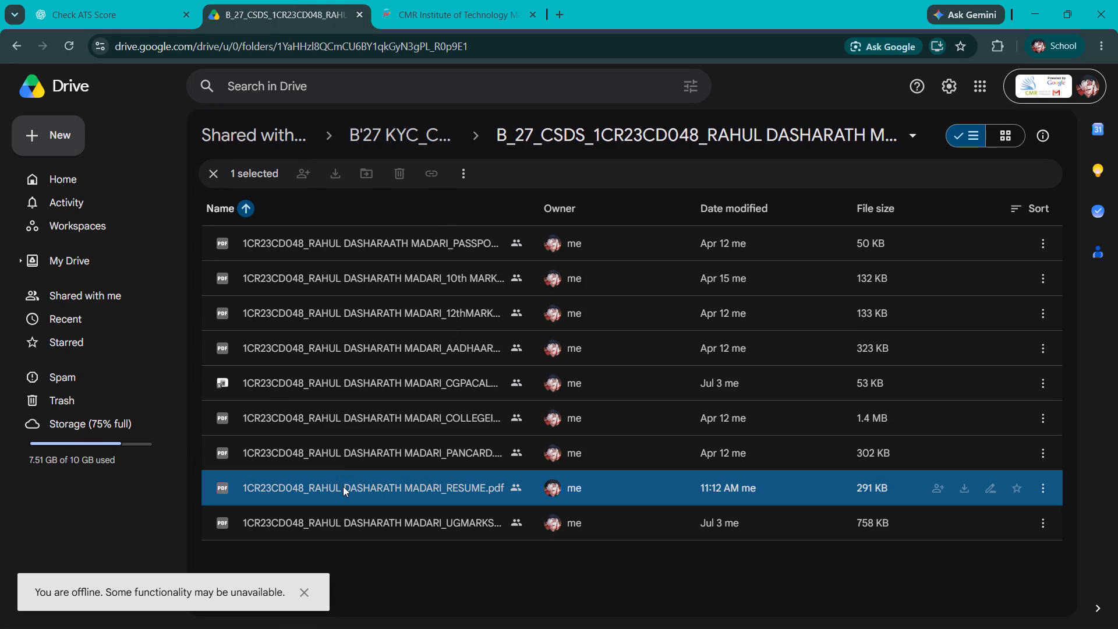
double_click(343, 486)
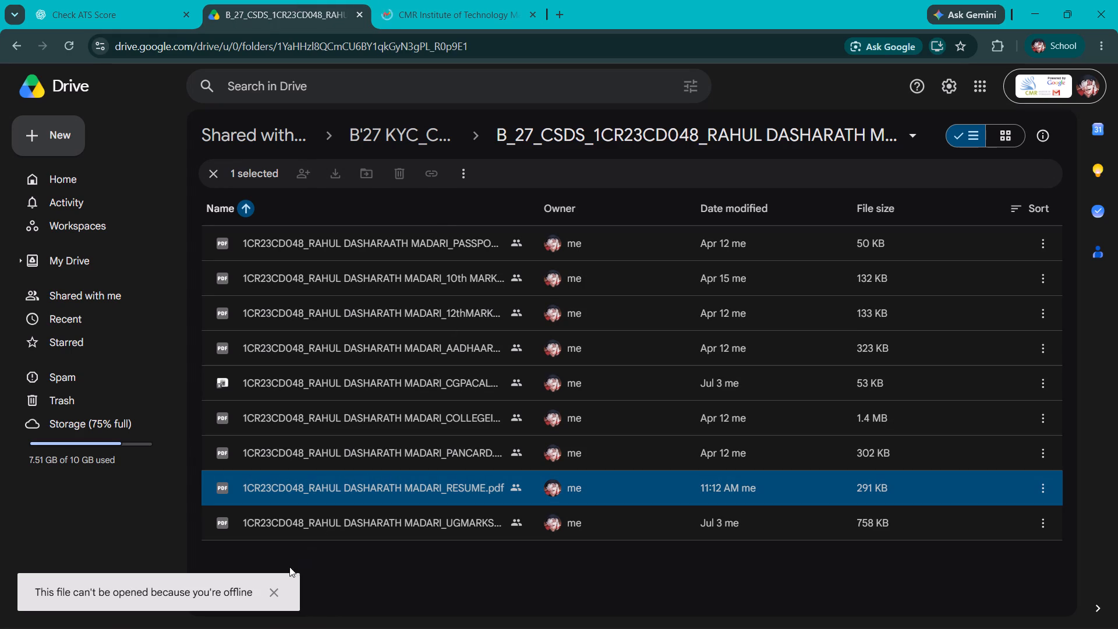
click(272, 590)
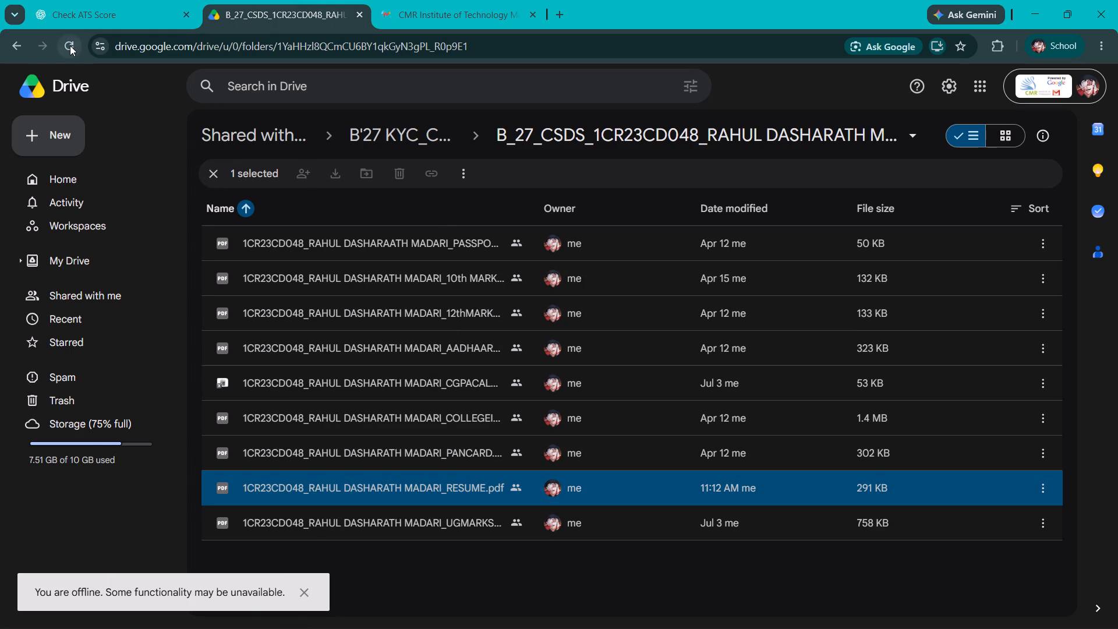
Reload the student folder in Google Drive and check whether the Drive and Gmail pages load.
click(70, 45)
click(480, 0)
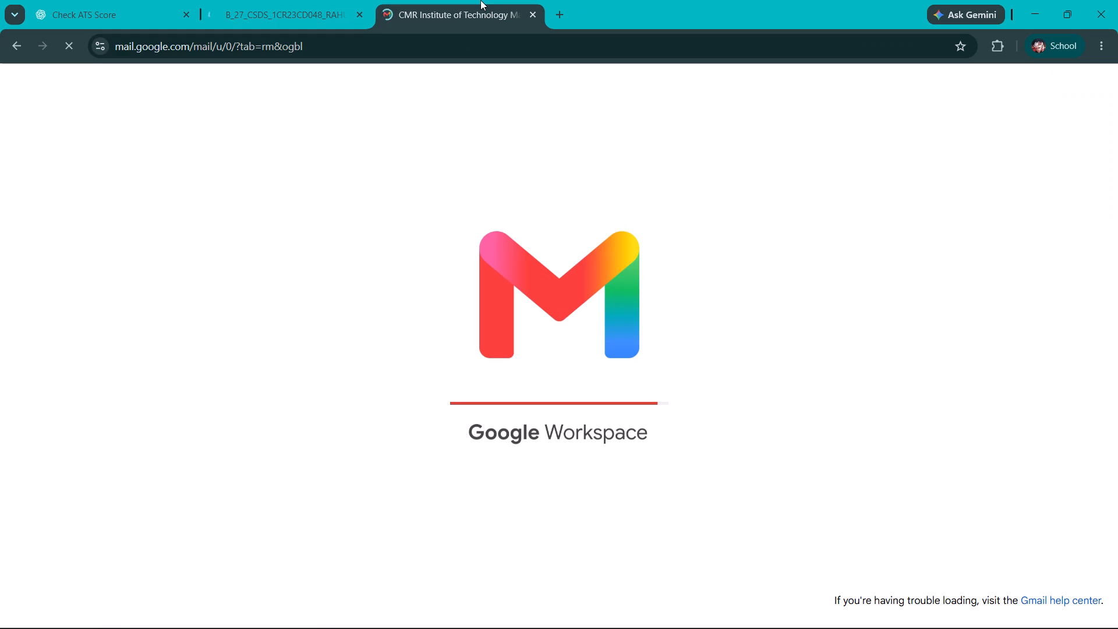
click(233, 0)
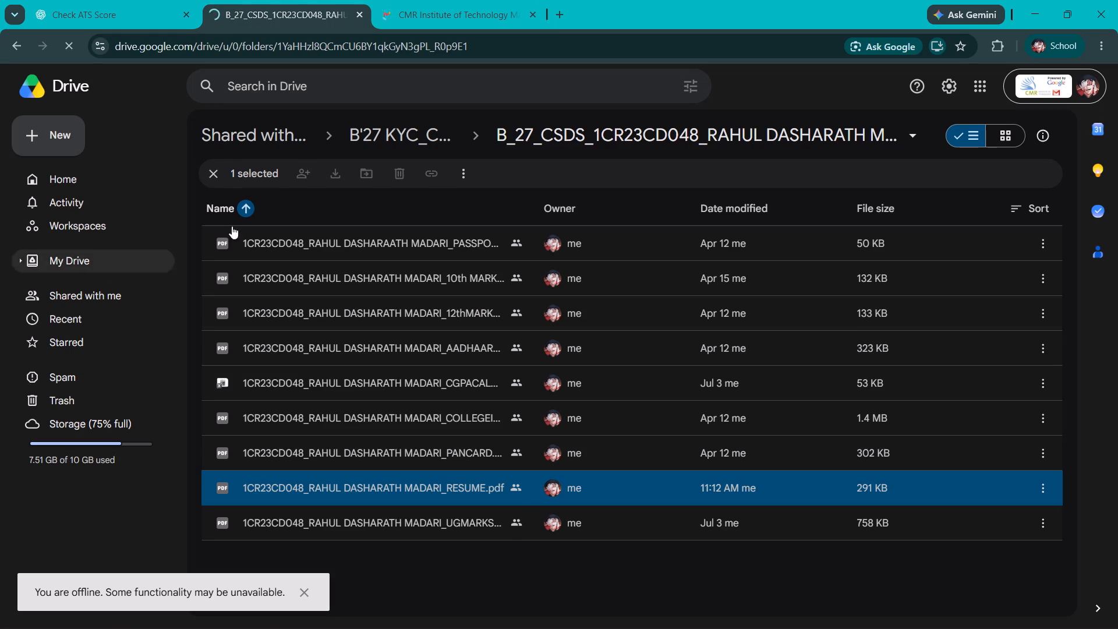
click(302, 589)
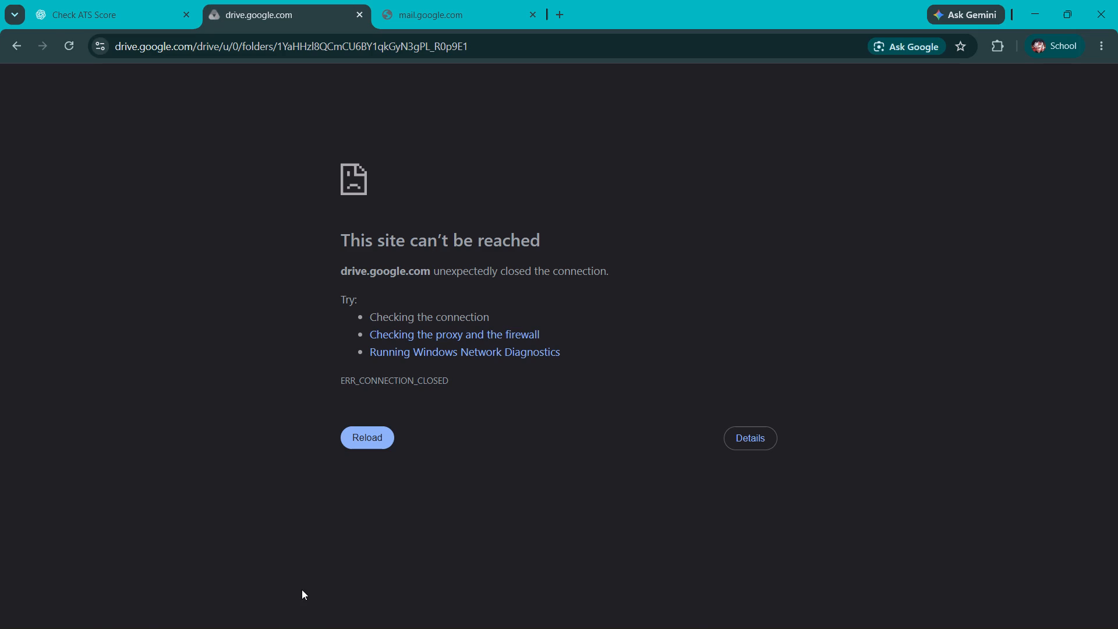
click(455, 8)
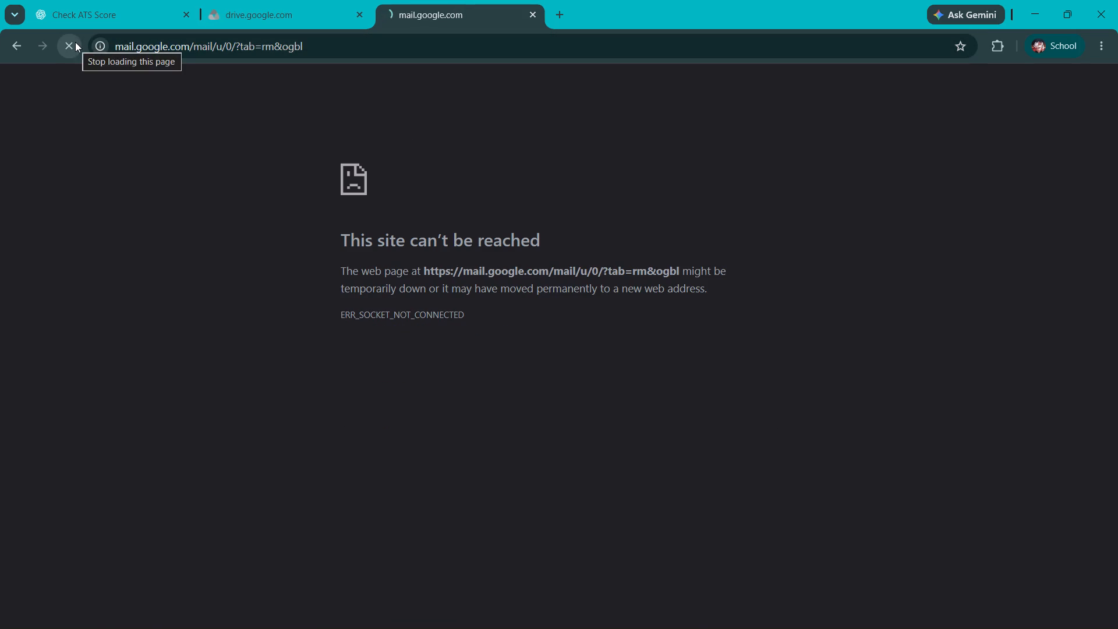
Reload the student folder page in Google Drive again, and return to the Gmail page to check whether it loads.
drag(307, 0, 75, 43)
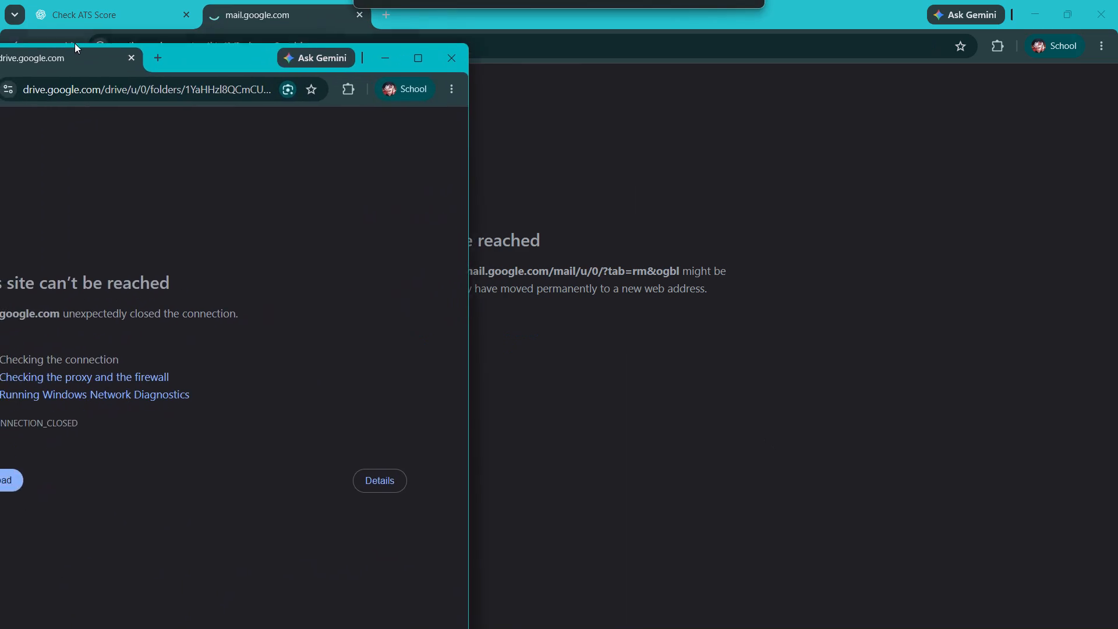
drag(75, 43, 396, 1)
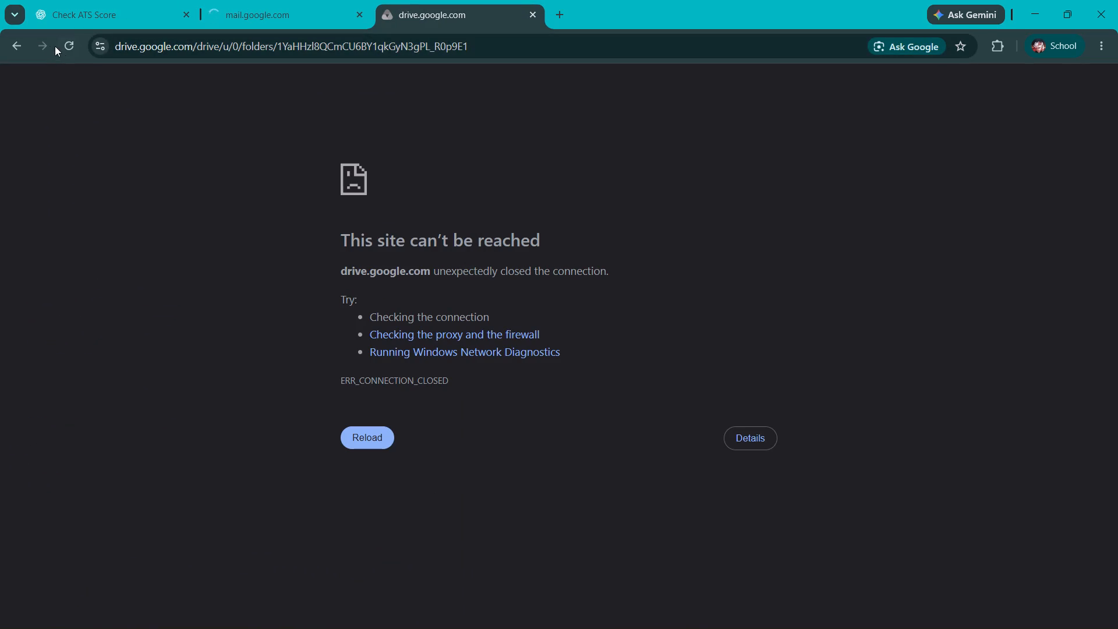
click(65, 45)
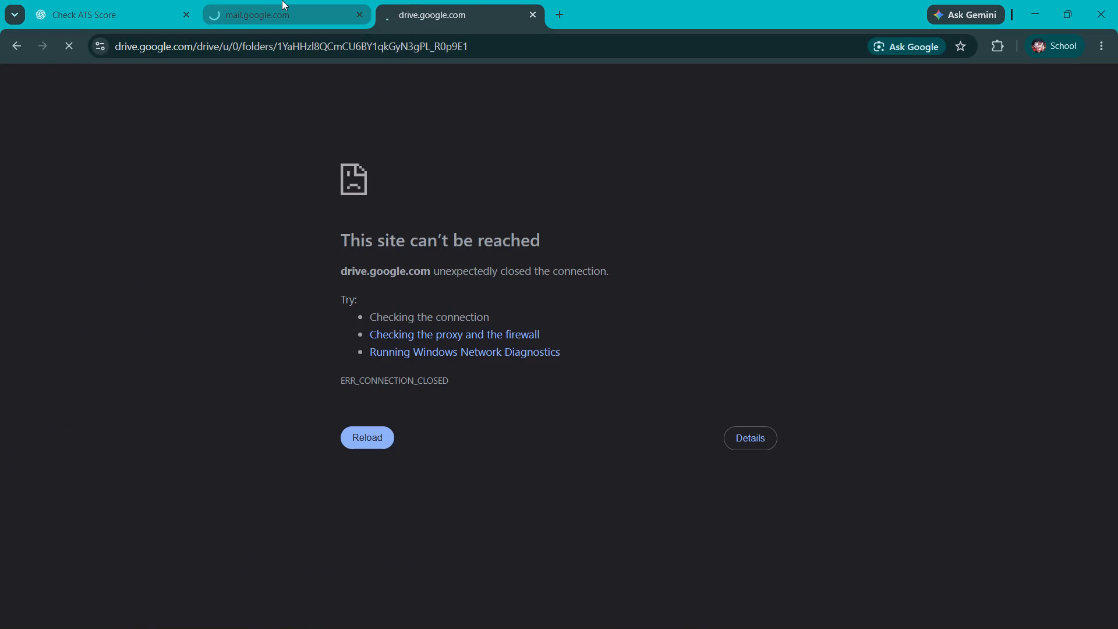
click(282, 0)
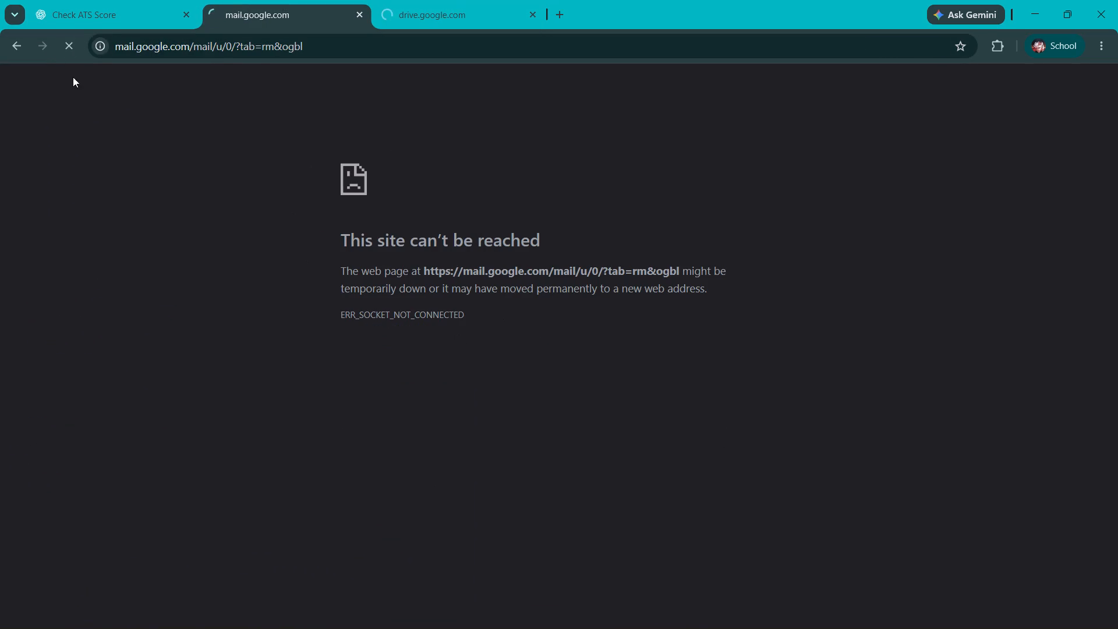